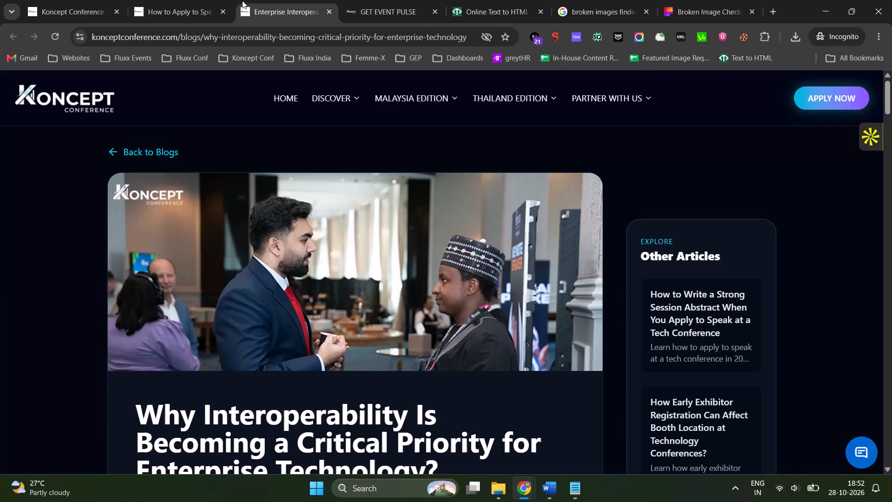
Copy the "Interesting Reads:" heading from the published session-abstract article and paste it at the end of the text in the HTML converter.
{"action": "left_click", "coordinate": [163, 0]}
{"action": "scroll", "coordinate": [618, 291], "scroll_direction": "down", "scroll_amount": 6}
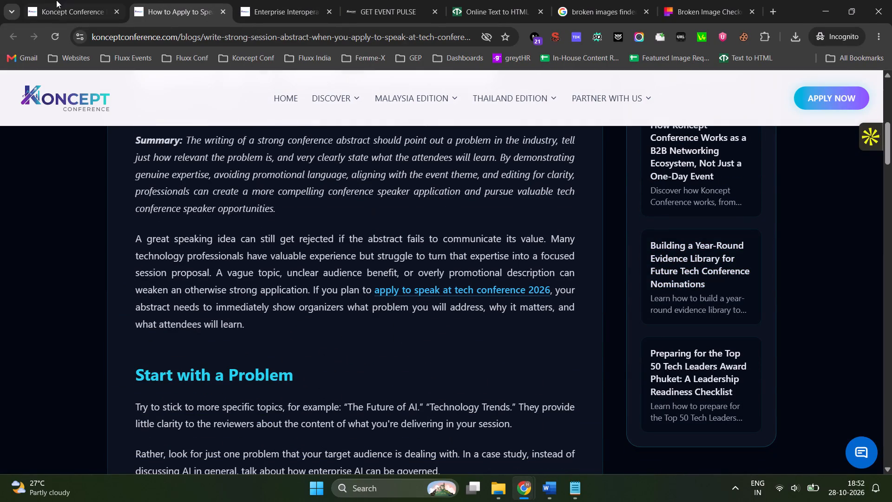
{"action": "left_click", "coordinate": [488, 0]}
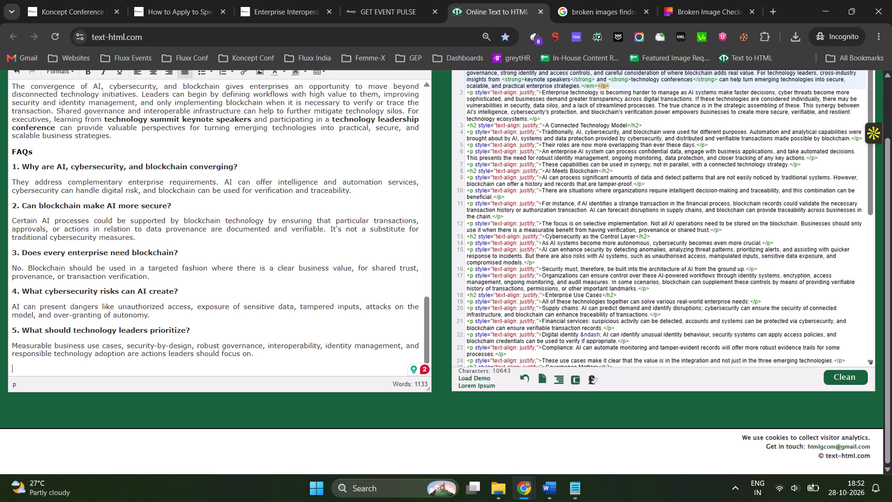
{"action": "left_click", "coordinate": [165, 0]}
{"action": "scroll", "coordinate": [396, 240], "scroll_direction": "down", "scroll_amount": 20}
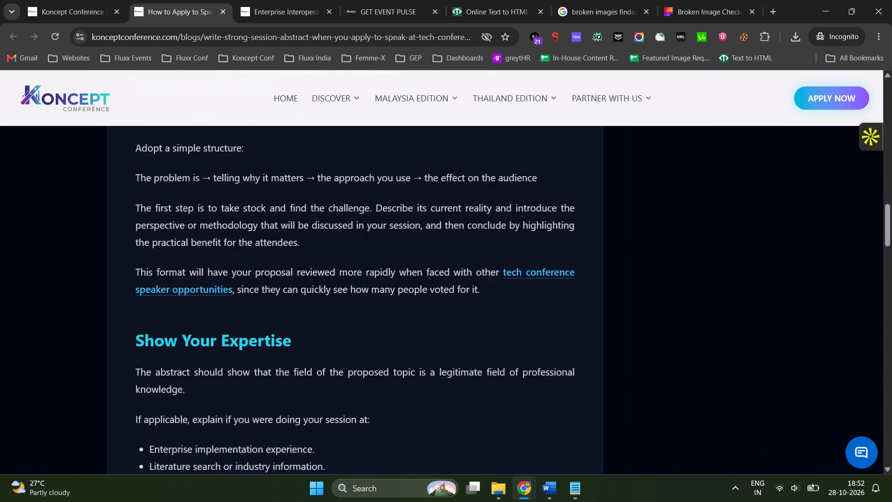
{"action": "scroll", "coordinate": [291, 279], "scroll_direction": "down", "scroll_amount": 20}
{"action": "scroll", "coordinate": [291, 279], "scroll_direction": "down", "scroll_amount": 4}
{"action": "scroll", "coordinate": [222, 271], "scroll_direction": "up", "scroll_amount": 3}
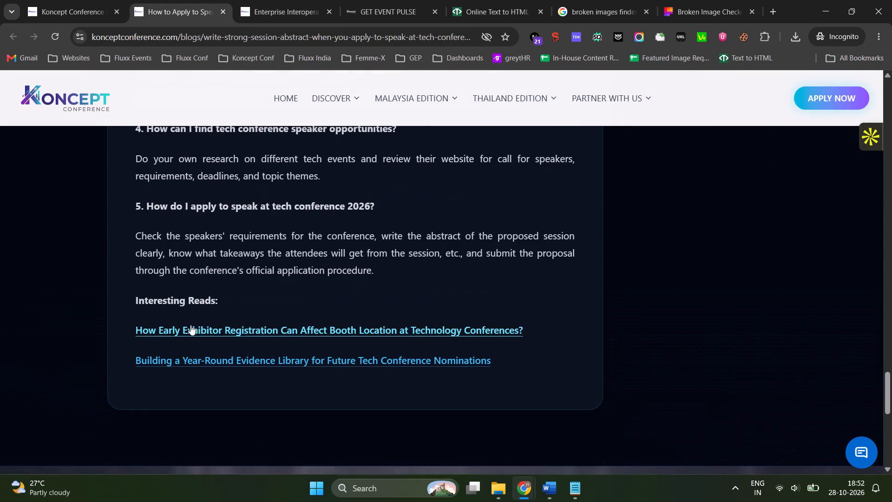
{"action": "triple_click", "coordinate": [193, 298]}
{"action": "key", "text": "ctrl+c"}
{"action": "key", "text": "ctrl+c"}
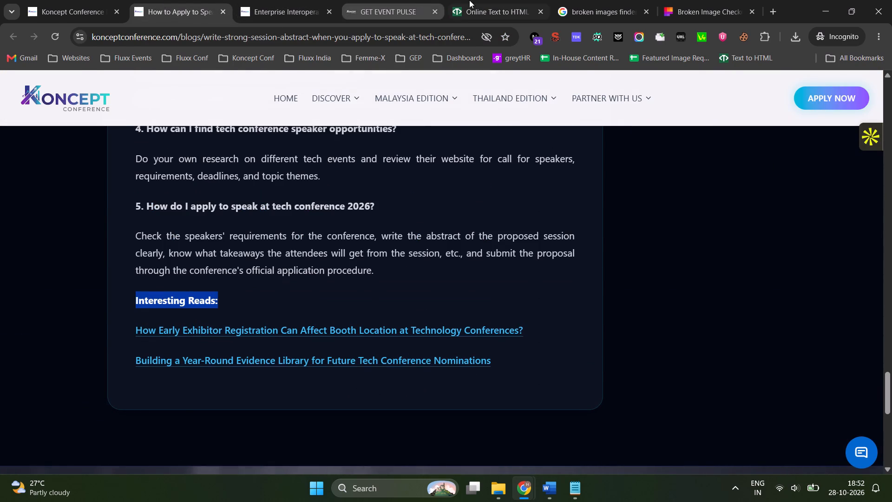
{"action": "left_click", "coordinate": [469, 0]}
{"action": "left_click", "coordinate": [166, 365]}
{"action": "key", "text": "ctrl+v"}
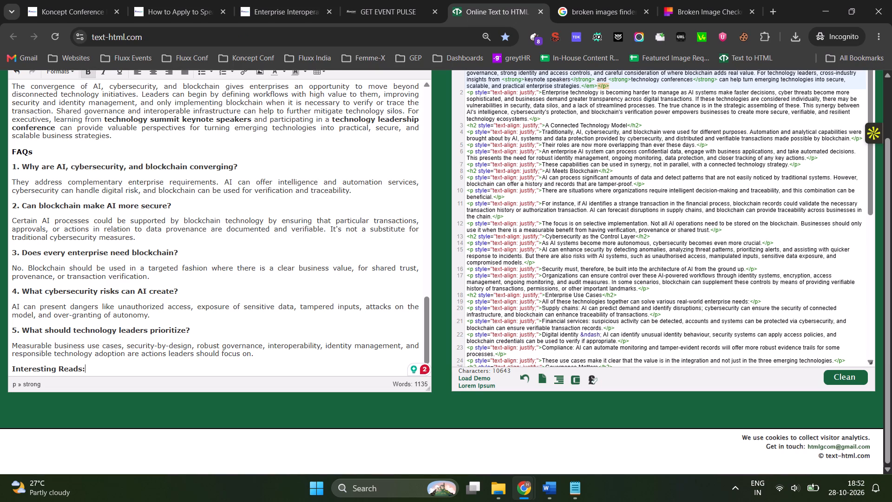
Add the title "How to Write a Strong Session Abstract When You Apply to Speak at a Tech Conference" as non-bold plain text under Interesting Reads.
{"action": "key", "text": "Return"}
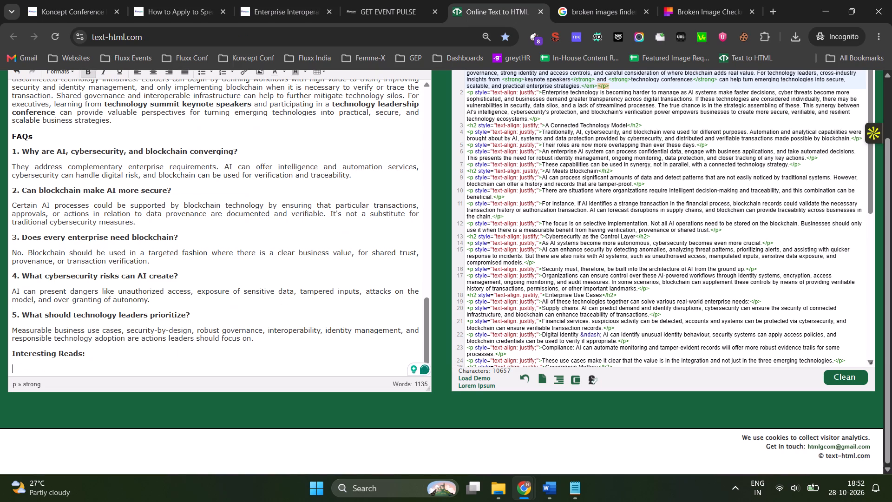
{"action": "key", "text": "ctrl+b"}
{"action": "left_click", "coordinate": [182, 0]}
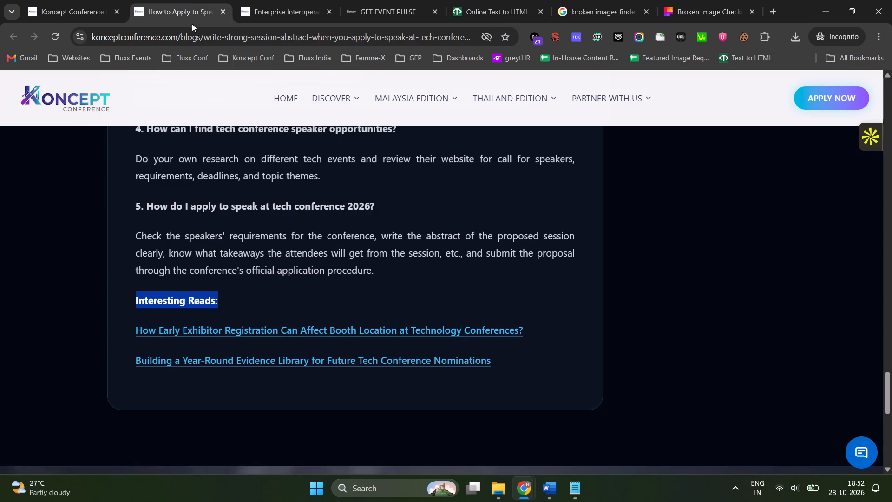
{"action": "left_click_drag", "start_coordinate": [891, 379], "coordinate": [891, 13]}
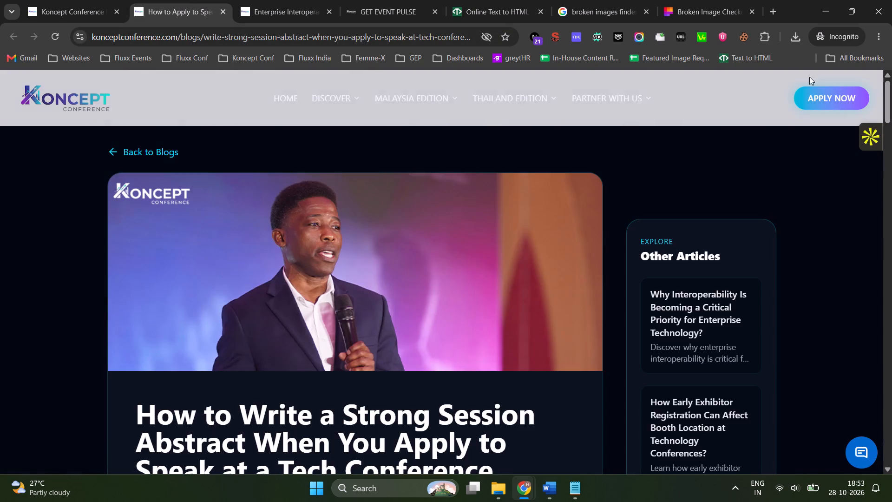
{"action": "scroll", "coordinate": [275, 343], "scroll_direction": "down", "scroll_amount": 4}
{"action": "triple_click", "coordinate": [338, 236]}
{"action": "key", "text": "ctrl+c"}
{"action": "key", "text": "ctrl+c"}
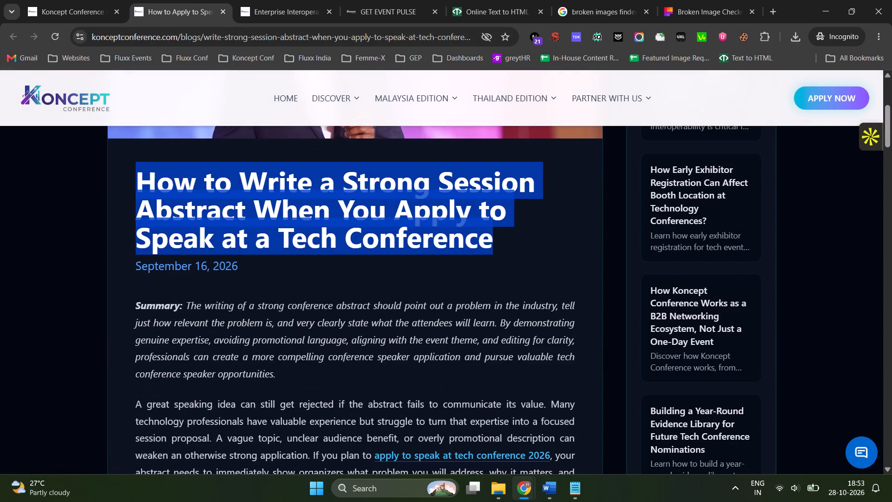
{"action": "key", "text": "ctrl+c"}
{"action": "left_click", "coordinate": [474, 7]}
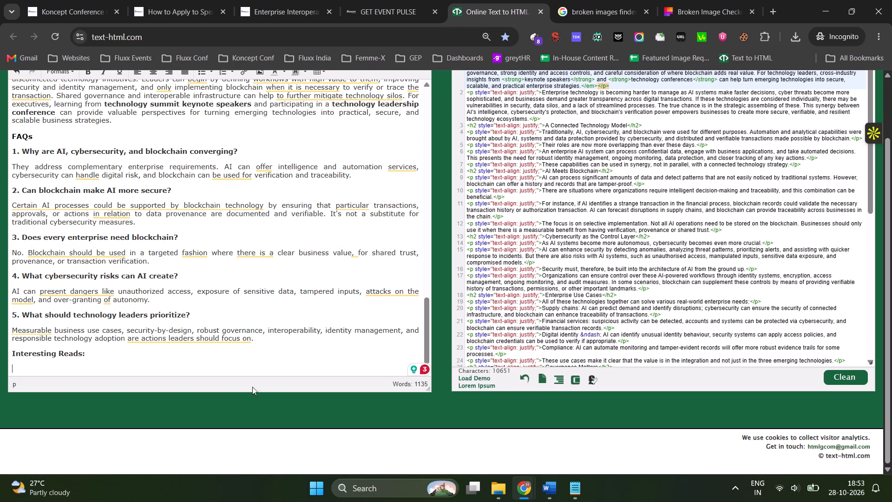
{"action": "key", "text": "ctrl+shift+v"}
Link the session-abstract title to konceptconference.com/blogs/write-strong-session-abstract-when-you-apply-to-speak-at-tech-conference and start a new line below it.
{"action": "key", "text": "ctrl+shift+Left"}
{"action": "key", "text": "ctrl+shift+Left"}
{"action": "key", "text": "ctrl+shift+Left"}
{"action": "key", "text": "ctrl+shift+Left"}
{"action": "key", "text": "ctrl+shift+Left"}
{"action": "key", "text": "ctrl+shift+Left"}
{"action": "key", "text": "ctrl+shift+Left"}
{"action": "key", "text": "ctrl+shift+Left"}
{"action": "key", "text": "ctrl+shift+Left"}
{"action": "key", "text": "ctrl+shift+Left"}
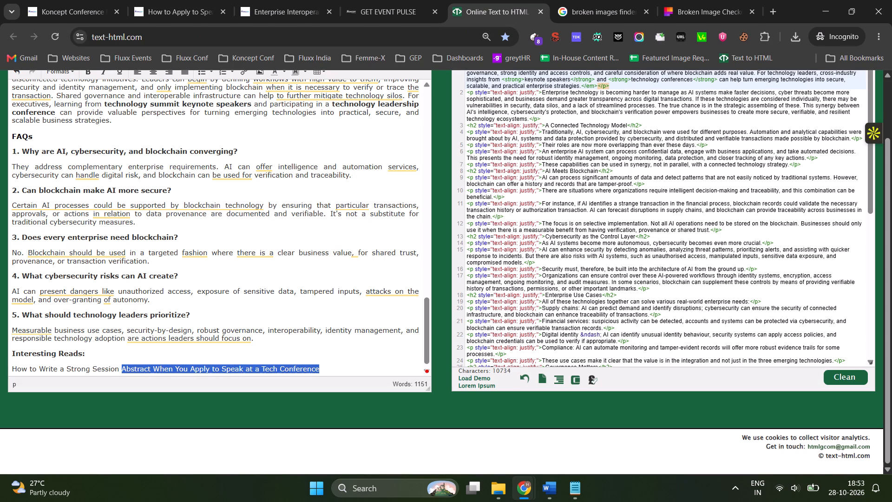
{"action": "key", "text": "ctrl+shift+Left"}
{"action": "key", "text": "ctrl+shift+Left"}
{"action": "key", "text": "ctrl+shift+Left"}
{"action": "key", "text": "ctrl+shift+Left"}
{"action": "key", "text": "ctrl+shift+Left"}
{"action": "key", "text": "ctrl+shift+Left"}
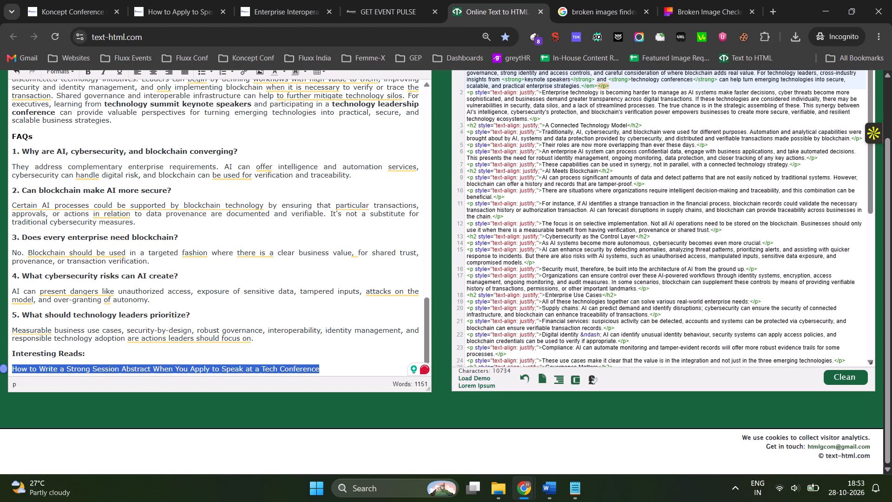
{"action": "left_click", "coordinate": [146, 0]}
{"action": "left_click", "coordinate": [193, 33]}
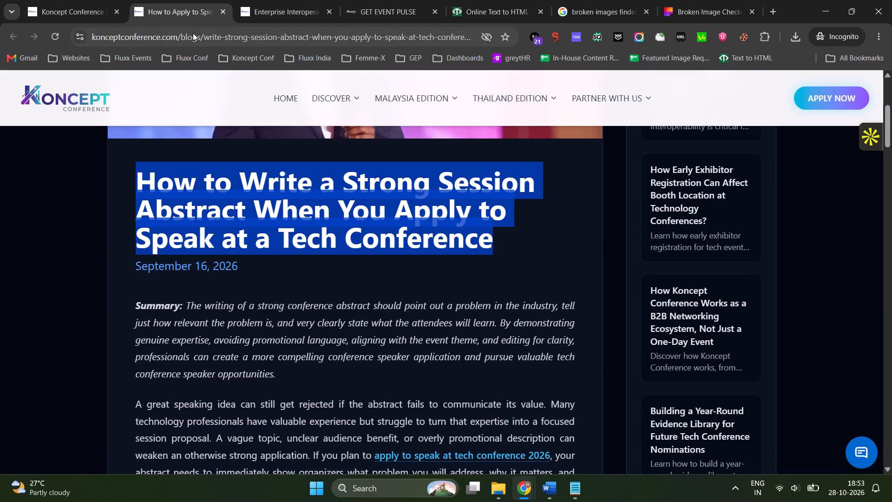
{"action": "key", "text": "ctrl+c"}
{"action": "key", "text": "ctrl+c"}
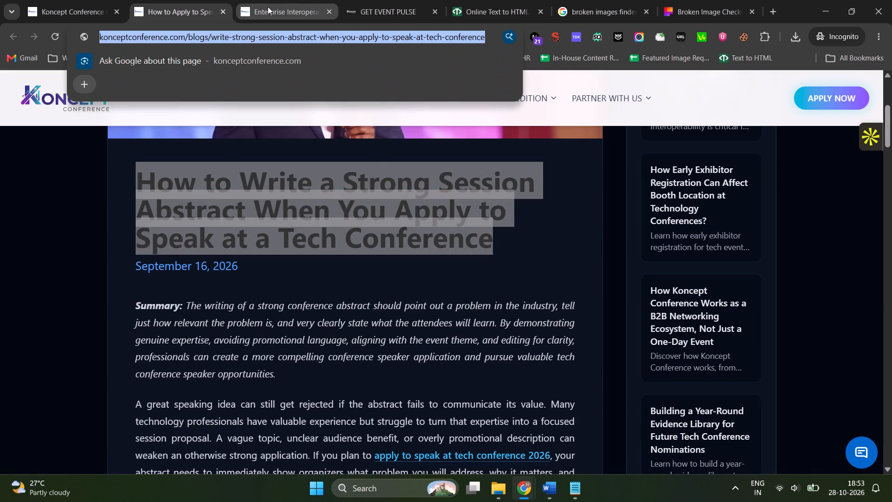
{"action": "left_click", "coordinate": [48, 0]}
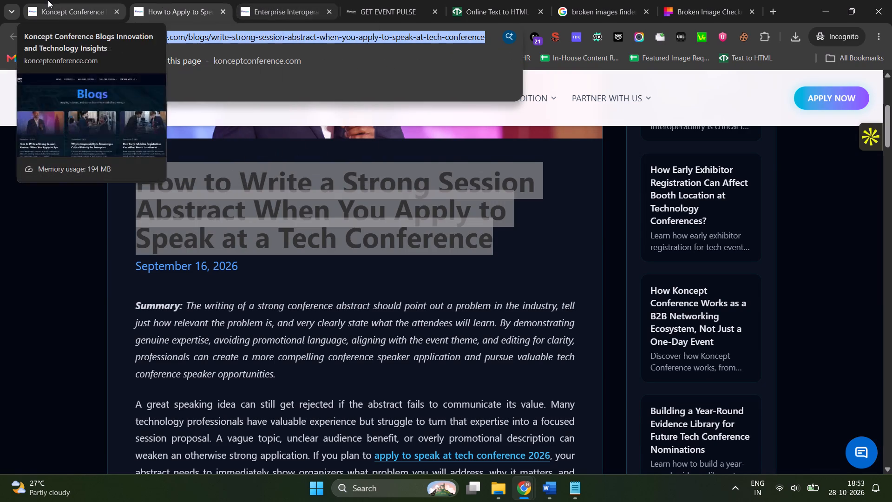
{"action": "left_click", "coordinate": [199, 0]}
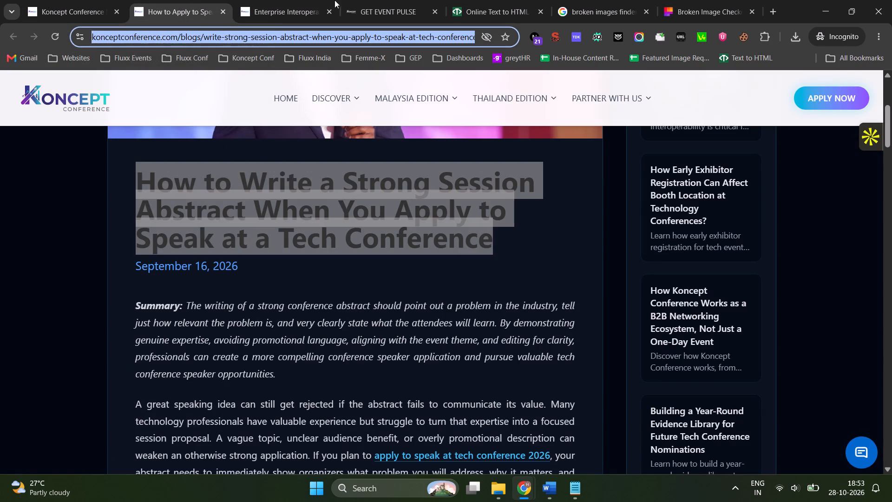
{"action": "left_click", "coordinate": [470, 0]}
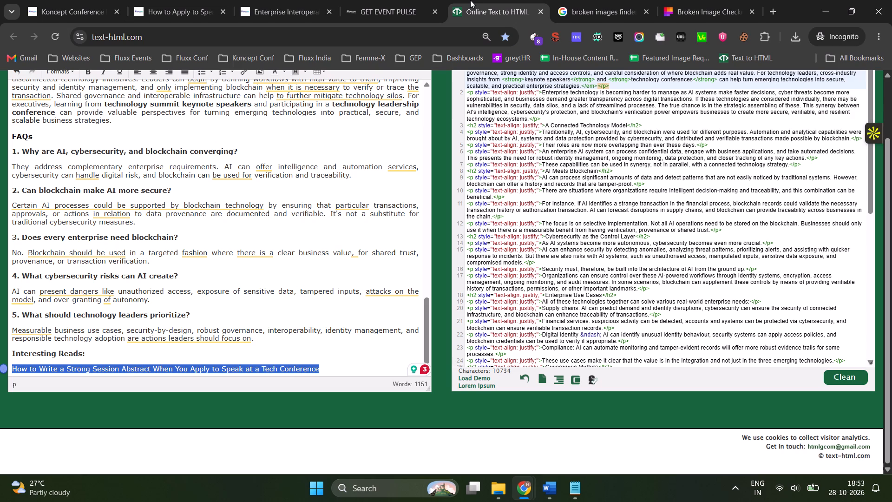
{"action": "key", "text": "ctrl+k"}
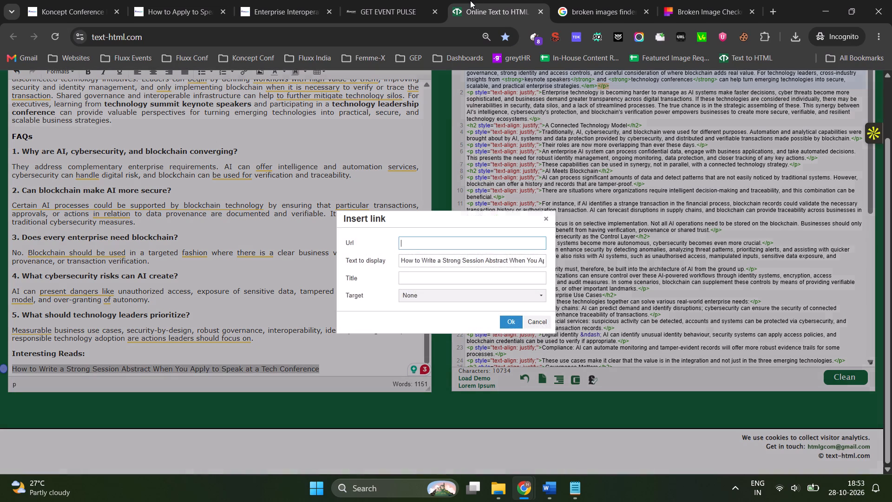
{"action": "key", "text": "ctrl+v"}
{"action": "key", "text": "Return"}
{"action": "key", "text": "Return"}
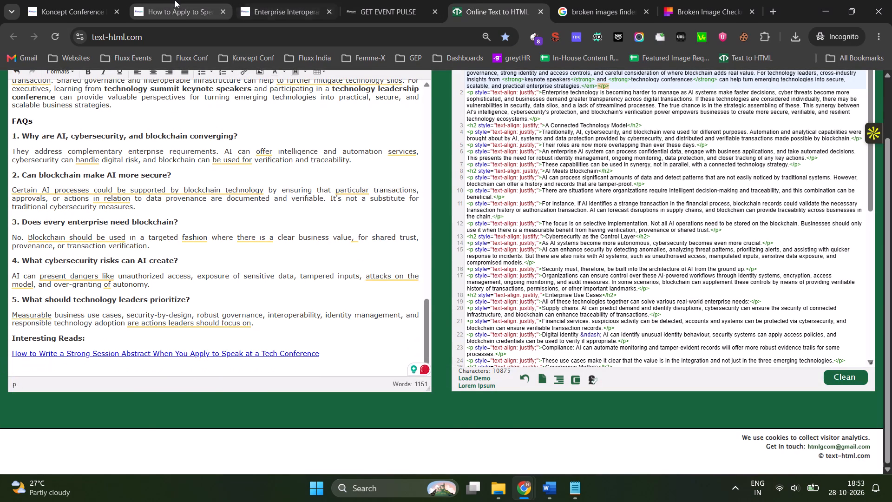
Close the browser tab of the session-abstract article.
{"action": "left_click", "coordinate": [175, 0]}
{"action": "left_click", "coordinate": [222, 12]}
Copy the title "Why Interoperability Is Becoming a Critical Priority for Enterprise Technology?" from its article and paste it unformatted as the second Interesting Reads entry.
{"action": "scroll", "coordinate": [339, 234], "scroll_direction": "down", "scroll_amount": 4}
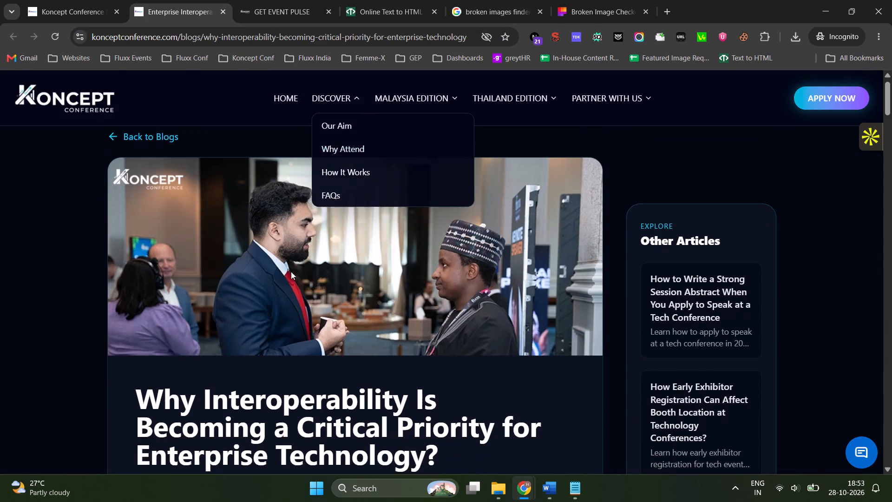
{"action": "triple_click", "coordinate": [268, 205]}
{"action": "key", "text": "ctrl+c"}
{"action": "key", "text": "ctrl+c"}
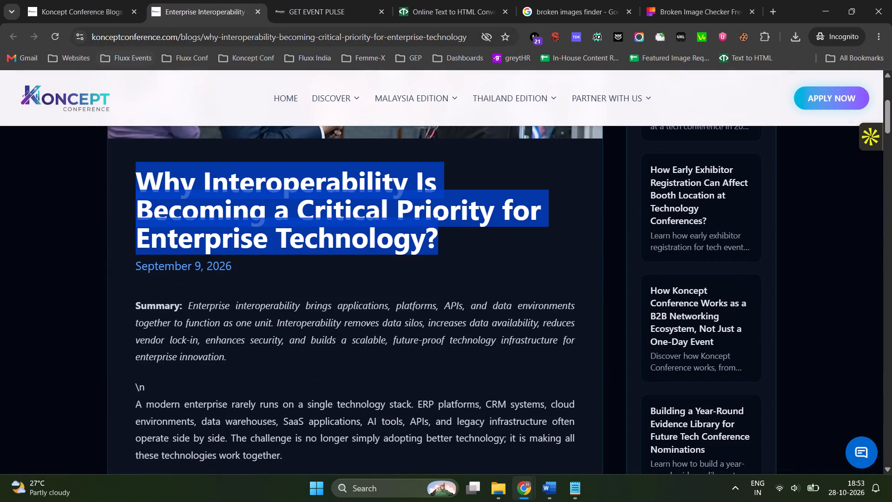
{"action": "left_click", "coordinate": [92, 1]}
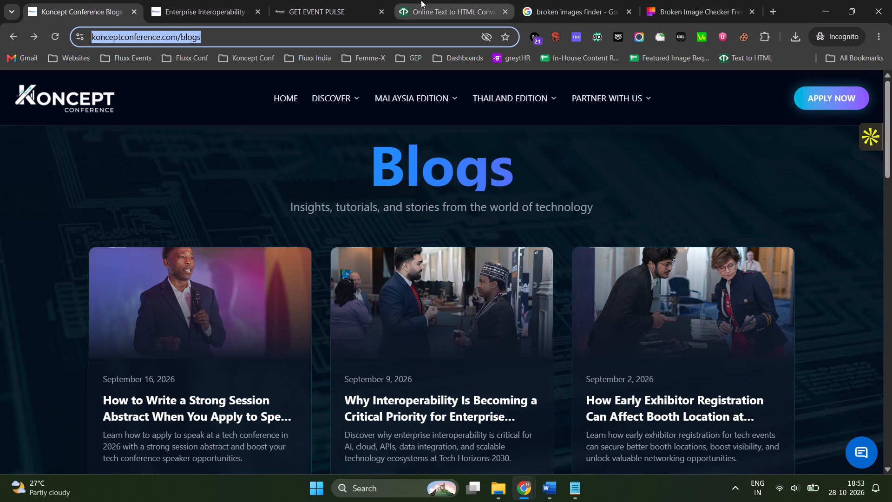
{"action": "left_click", "coordinate": [344, 0]}
{"action": "left_click", "coordinate": [422, 0]}
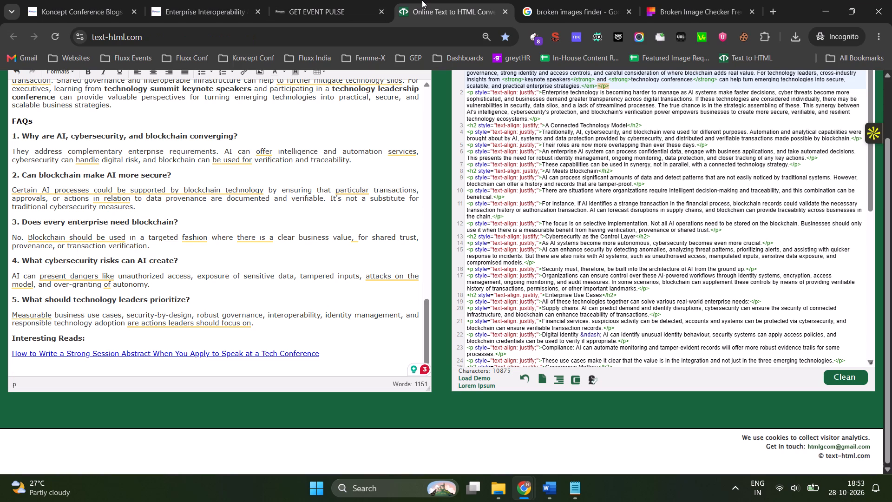
{"action": "key", "text": "ctrl+shift+v"}
Link the interoperability title to konceptconference.com/blogs/why-interoperability-becoming-critical-priority-for-enterprise-technology, closing that article's tab once its address is copied.
{"action": "key", "text": "ctrl+shift+Left"}
{"action": "key", "text": "ctrl+shift+Left"}
{"action": "key", "text": "ctrl+shift+Left"}
{"action": "key", "text": "ctrl+shift+Left"}
{"action": "key", "text": "ctrl+shift+Left"}
{"action": "key", "text": "ctrl+shift+Left"}
{"action": "key", "text": "ctrl+shift+Left"}
{"action": "key", "text": "ctrl+shift+Left"}
{"action": "key", "text": "ctrl+shift+Left"}
{"action": "key", "text": "ctrl+shift+Left"}
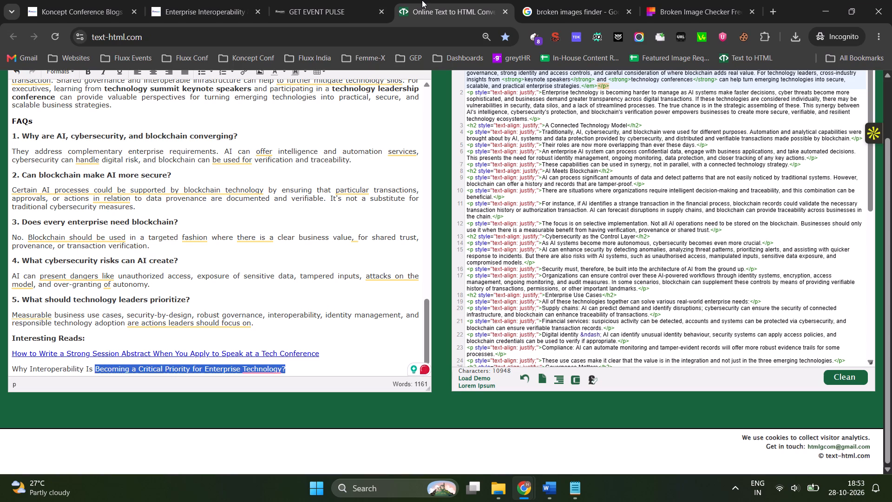
{"action": "key", "text": "ctrl+shift+Left"}
{"action": "left_click", "coordinate": [108, 0]}
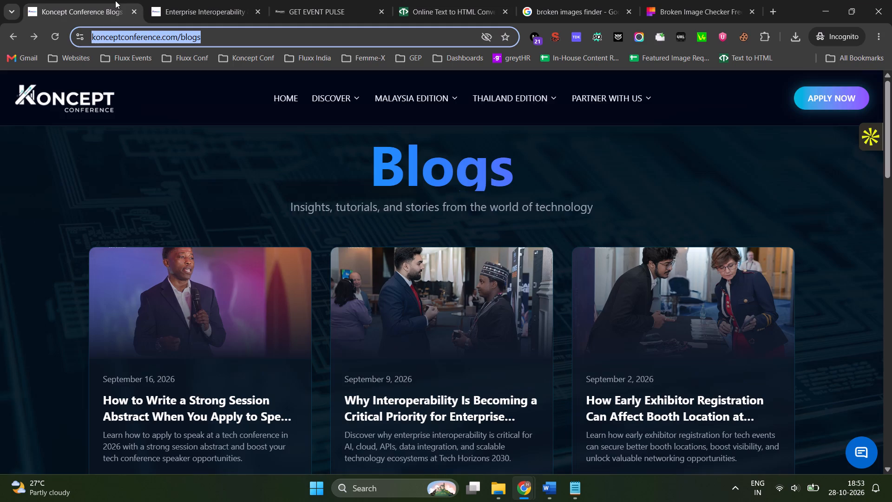
{"action": "left_click", "coordinate": [195, 0]}
{"action": "left_click", "coordinate": [214, 30]}
{"action": "key", "text": "ctrl+c"}
{"action": "key", "text": "ctrl+c"}
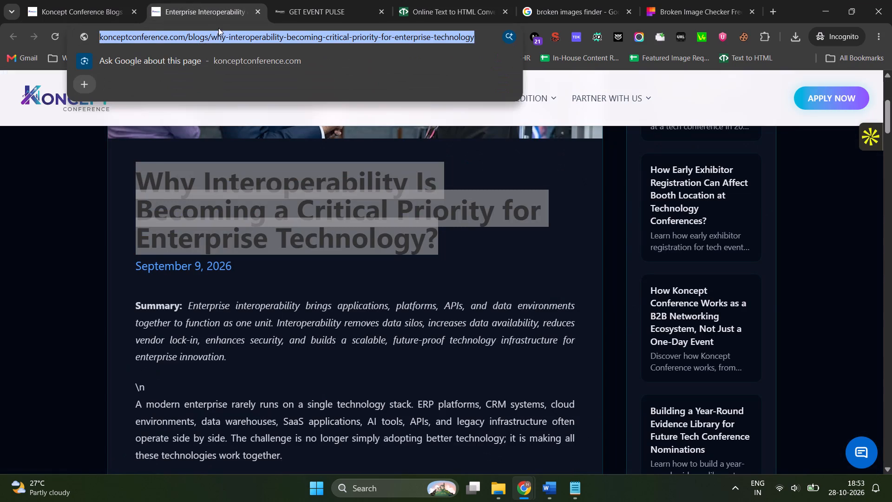
{"action": "left_click", "coordinate": [104, 0]}
{"action": "left_click", "coordinate": [259, 10]}
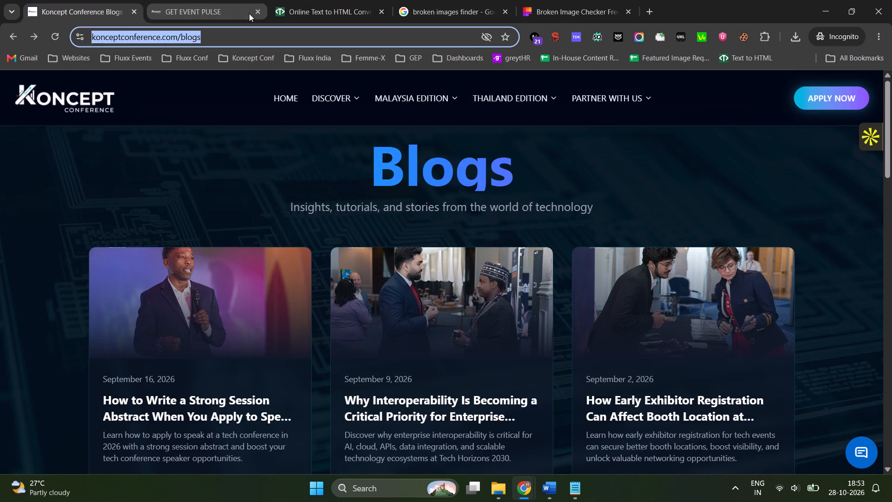
{"action": "left_click", "coordinate": [290, 4]}
{"action": "key", "text": "ctrl+k"}
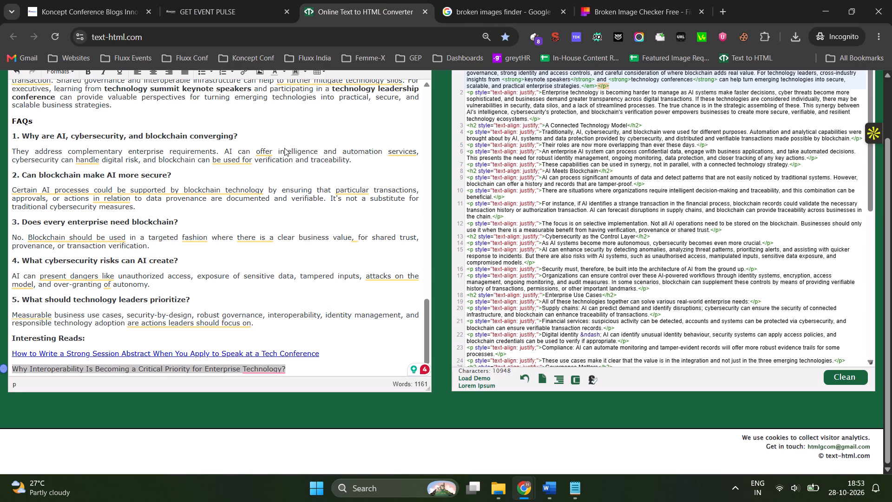
{"action": "key", "text": "ctrl+v"}
{"action": "key", "text": "Return"}
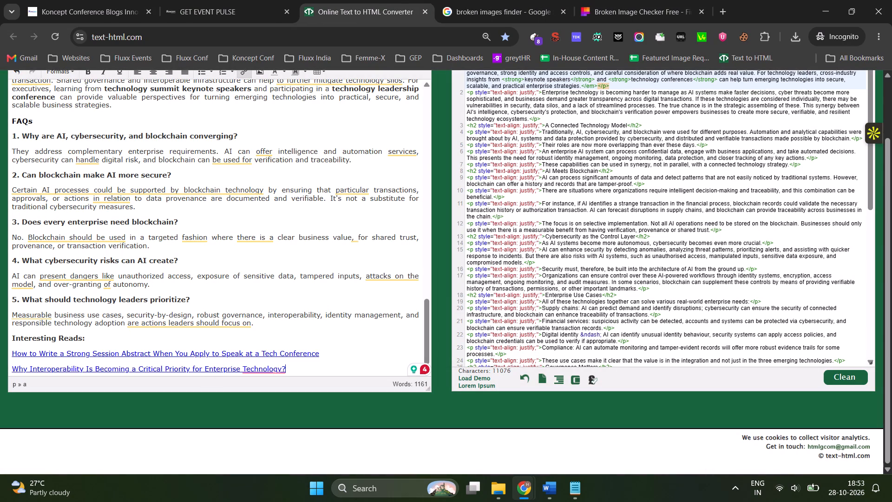
Dismiss the writing suggestions on "Technology?" in the second link and on the answer to FAQ 5.
{"action": "left_click", "coordinate": [277, 410]}
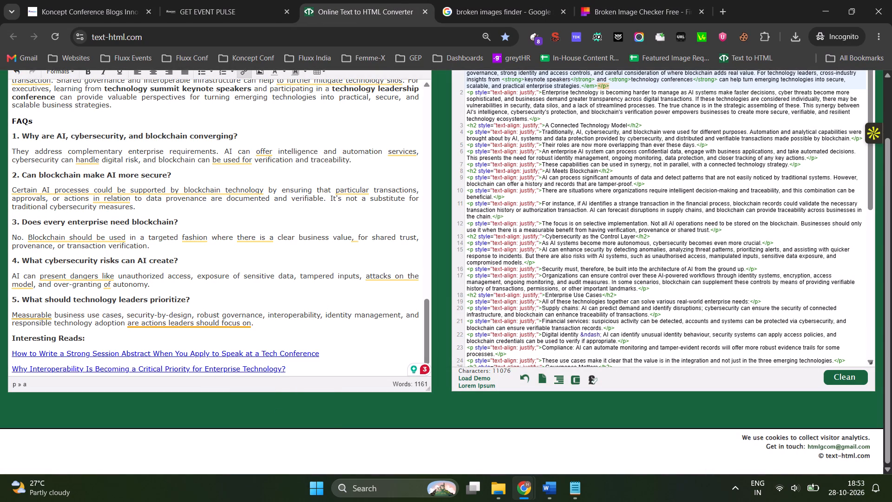
{"action": "left_click", "coordinate": [249, 305]}
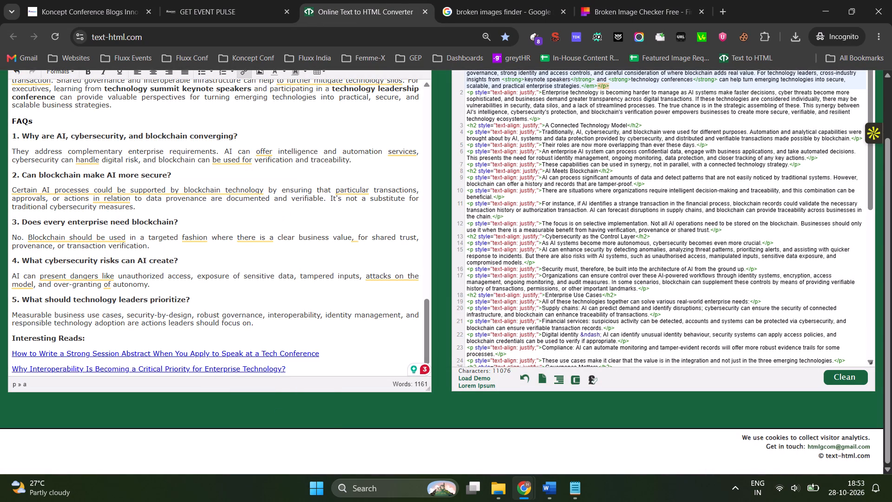
Accept the punctuation suggestion adding a comma before "and" in the Compliance paragraph of Enterprise Use Cases.
{"action": "scroll", "coordinate": [260, 312], "scroll_direction": "up", "scroll_amount": 4}
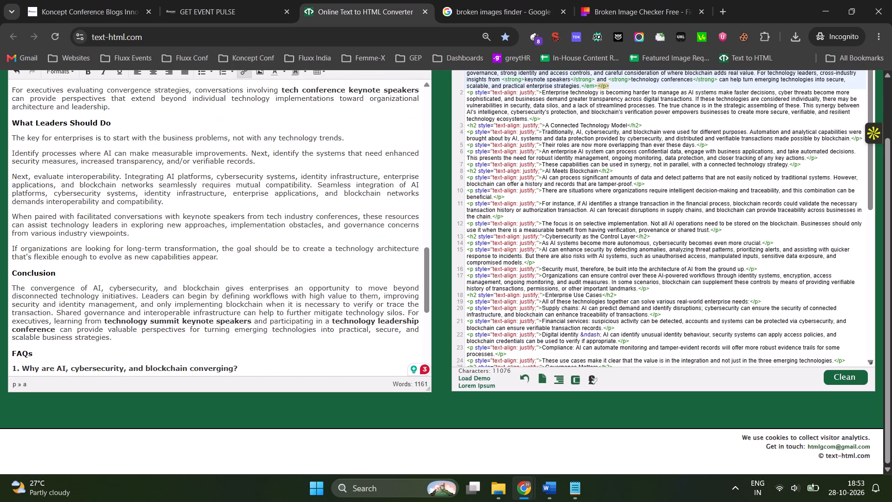
{"action": "scroll", "coordinate": [234, 316], "scroll_direction": "up", "scroll_amount": 7}
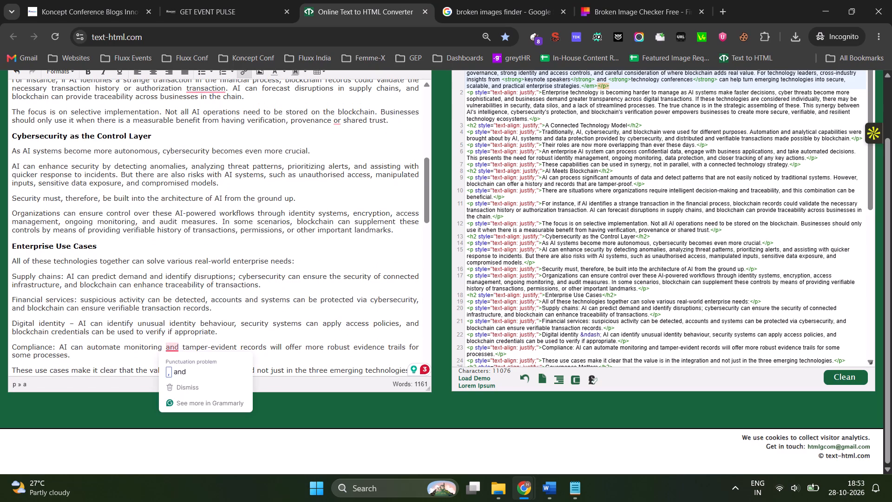
{"action": "left_click", "coordinate": [192, 367]}
Accept the suggestion removing "transaction" after "authorization" under AI Meets Blockchain and resolve the one on "or" before "shared trust".
{"action": "scroll", "coordinate": [248, 326], "scroll_direction": "up", "scroll_amount": 3}
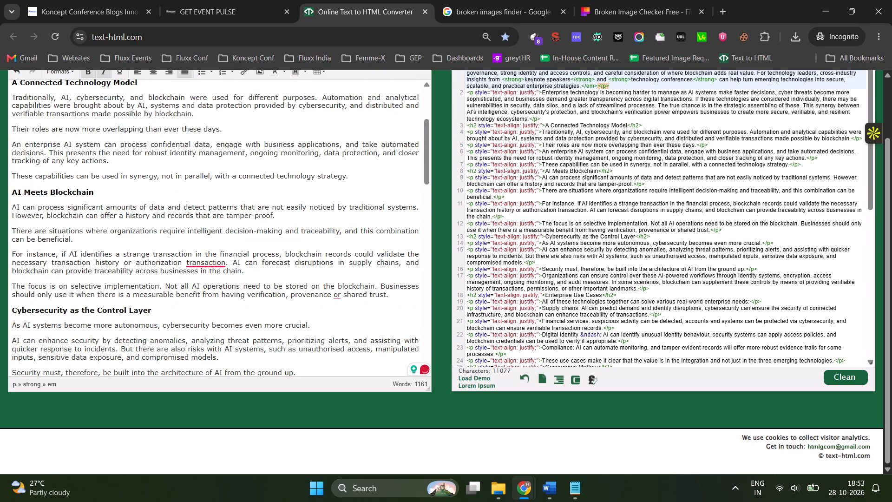
{"action": "left_click", "coordinate": [232, 287]}
{"action": "scroll", "coordinate": [235, 293], "scroll_direction": "up", "scroll_amount": 3}
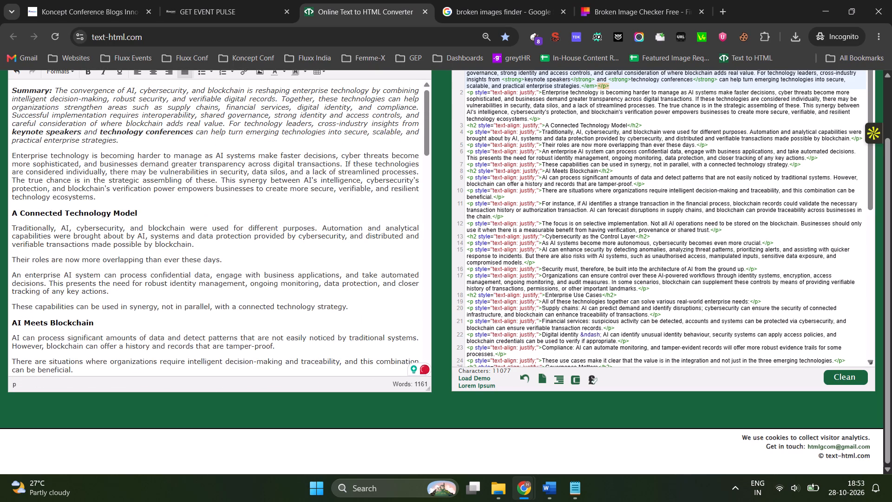
{"action": "scroll", "coordinate": [233, 295], "scroll_direction": "up", "scroll_amount": 1}
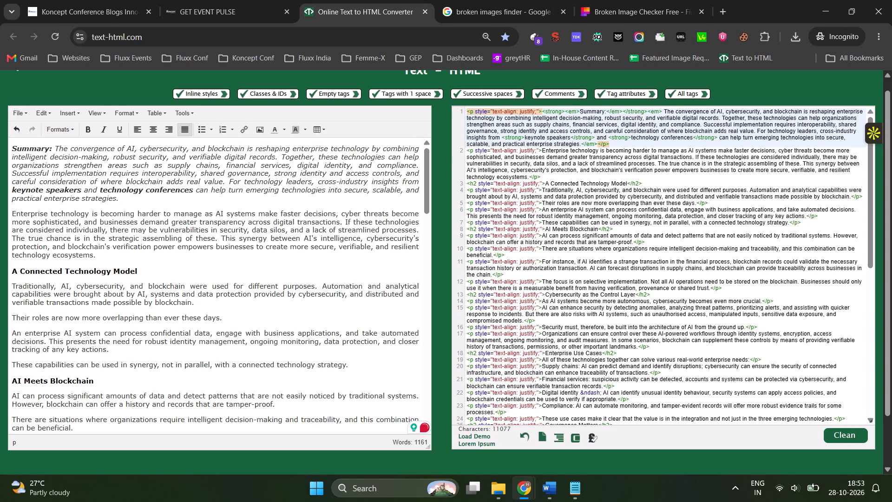
{"action": "scroll", "coordinate": [186, 235], "scroll_direction": "down", "scroll_amount": 4}
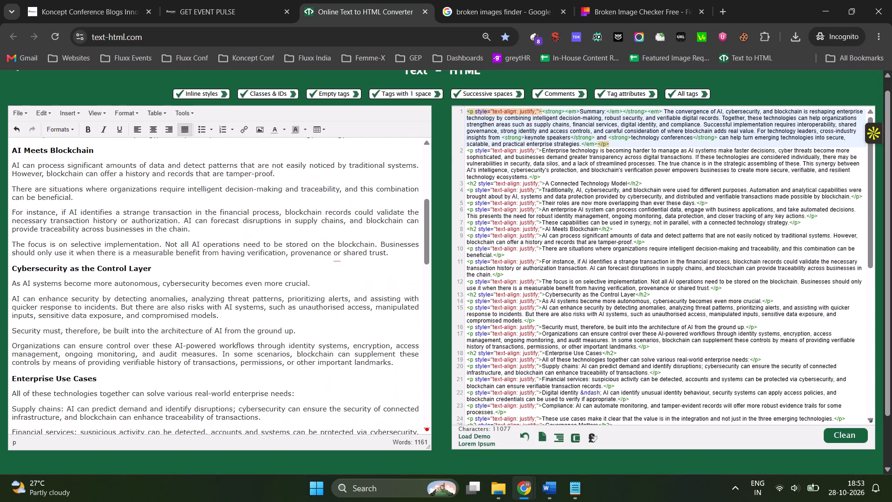
{"action": "left_click", "coordinate": [348, 268]}
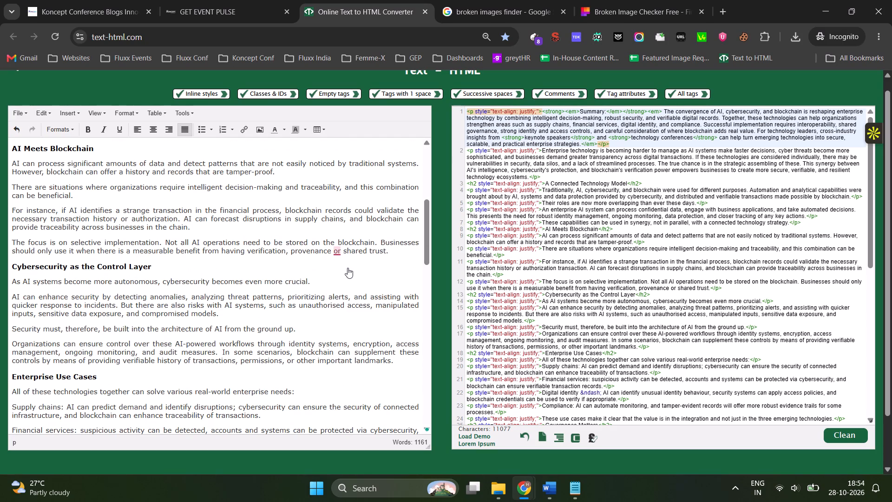
Check the rest of the post, from Enterprise Use Cases through Interesting Reads and back to the summary, for remaining writing suggestions.
{"action": "scroll", "coordinate": [184, 333], "scroll_direction": "down", "scroll_amount": 9}
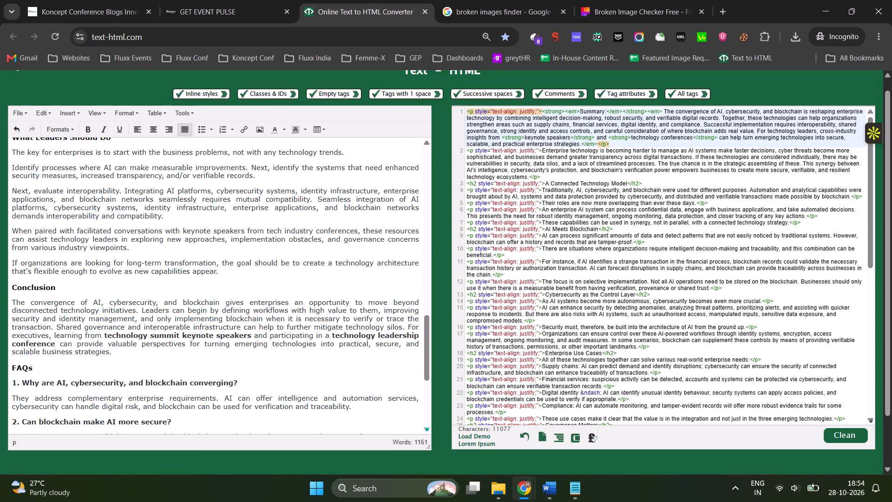
{"action": "scroll", "coordinate": [44, 344], "scroll_direction": "down", "scroll_amount": 1}
{"action": "scroll", "coordinate": [107, 305], "scroll_direction": "up", "scroll_amount": 11}
{"action": "scroll", "coordinate": [97, 314], "scroll_direction": "down", "scroll_amount": 10}
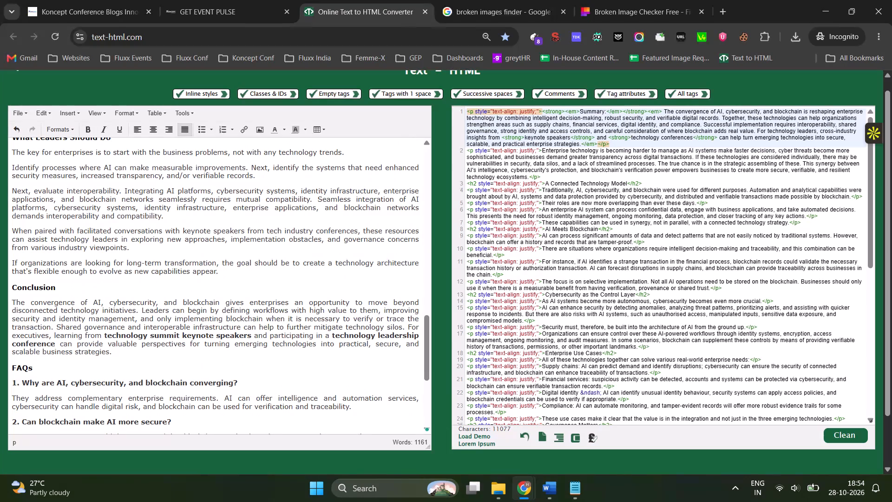
{"action": "left_click", "coordinate": [33, 284]}
{"action": "scroll", "coordinate": [39, 299], "scroll_direction": "down", "scroll_amount": 9}
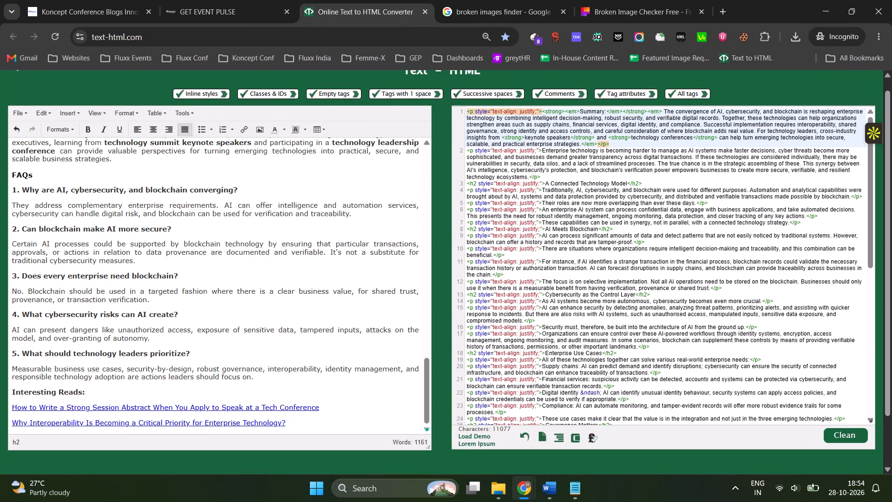
{"action": "scroll", "coordinate": [217, 303], "scroll_direction": "up", "scroll_amount": 20}
{"action": "scroll", "coordinate": [217, 303], "scroll_direction": "up", "scroll_amount": 4}
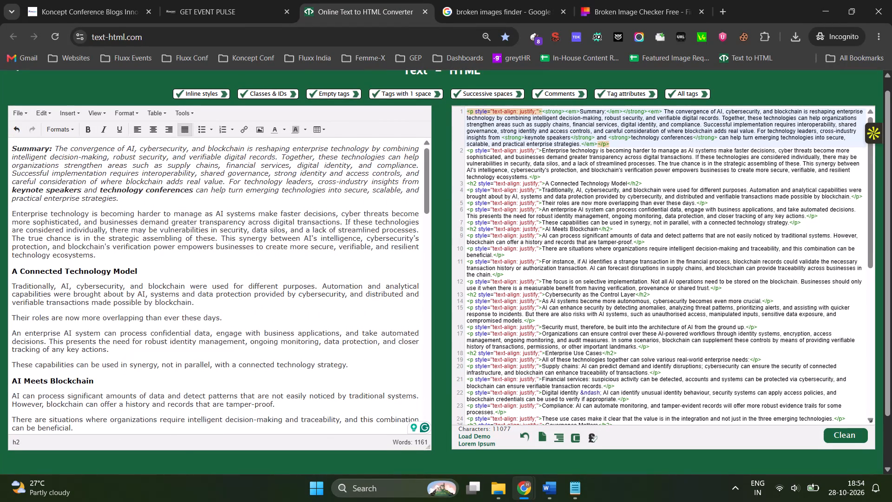
{"action": "scroll", "coordinate": [210, 301], "scroll_direction": "up", "scroll_amount": 2}
Switch to Notepad, close the Koncept Conference.txt tab without saving its changes, and close the Notepad window.
{"action": "key", "text": "alt+Tab"}
{"action": "key", "text": "alt+Tab"}
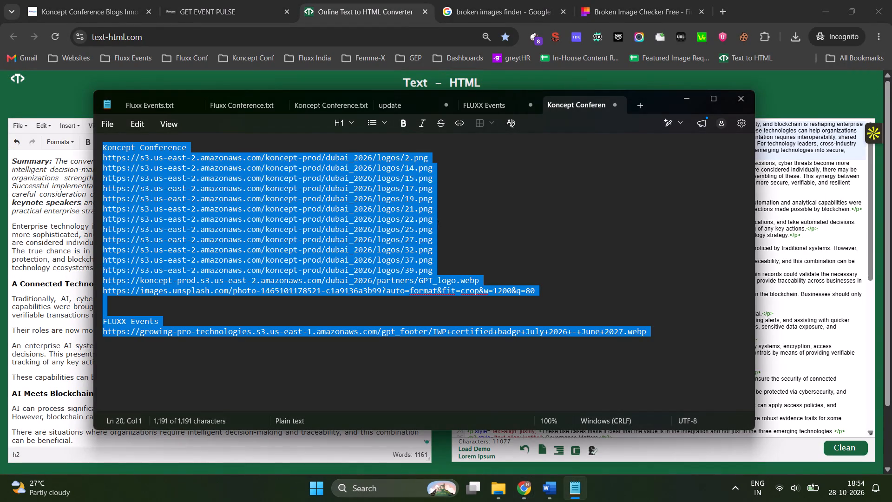
{"action": "left_click", "coordinate": [616, 104]}
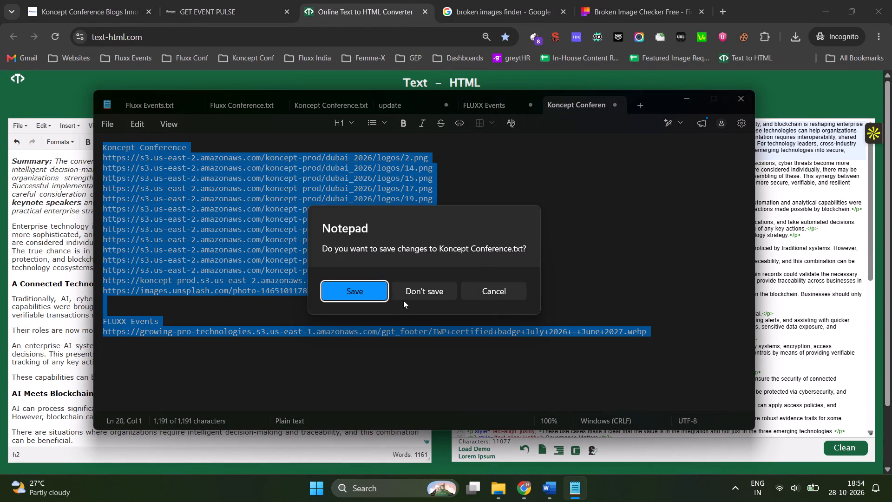
{"action": "left_click", "coordinate": [422, 295]}
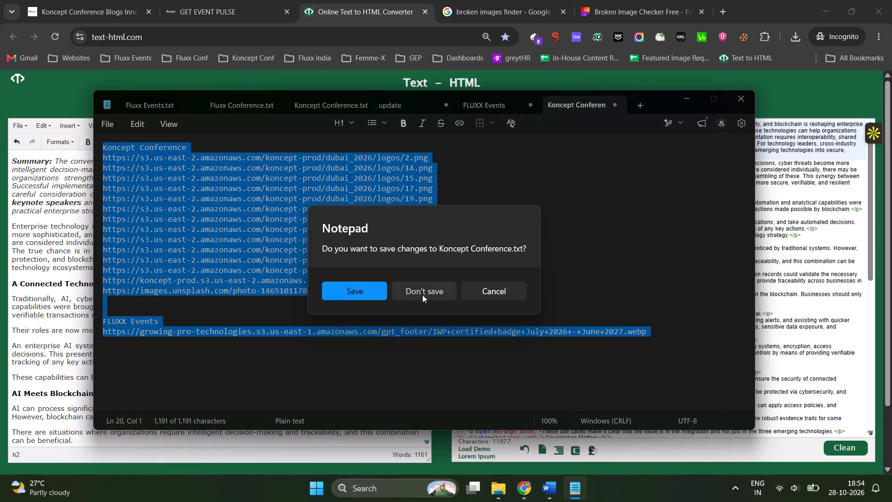
{"action": "left_click", "coordinate": [740, 99]}
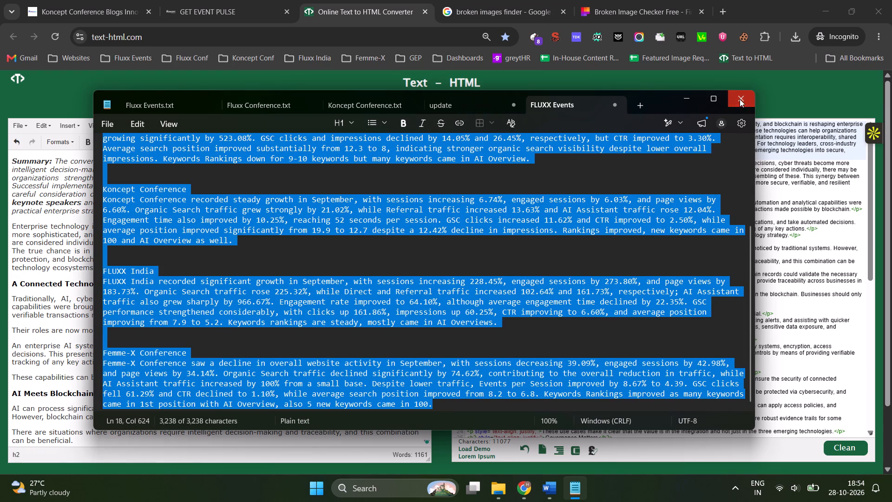
Switch to the Word document, copy the keyword "Koncept Conference speakers 2026" from the Keywords row, and search the document for its occurrences.
{"action": "left_click", "coordinate": [565, 490]}
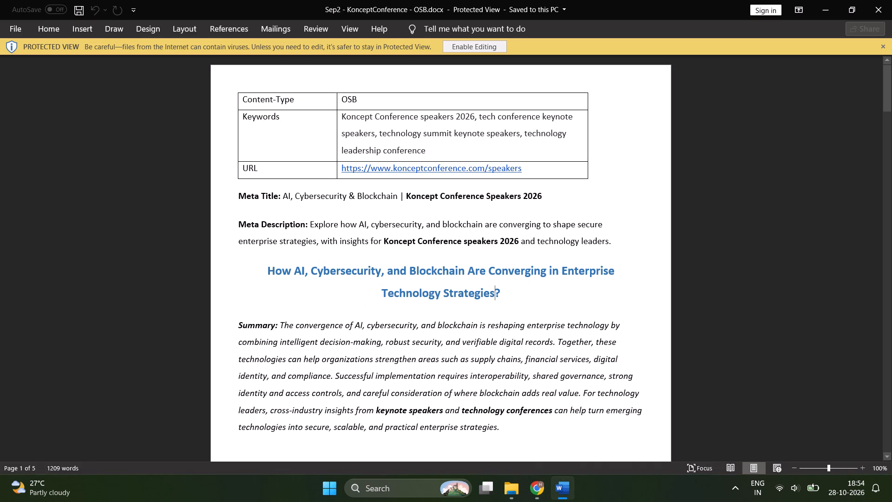
{"action": "left_click", "coordinate": [342, 115]}
{"action": "key", "text": "ctrl+shift+Right"}
{"action": "key", "text": "ctrl+shift+Right"}
{"action": "key", "text": "ctrl+shift+Right"}
{"action": "key", "text": "ctrl+shift+Right"}
{"action": "key", "text": "ctrl+c"}
{"action": "key", "text": "ctrl+f"}
{"action": "key", "text": "ctrl+v"}
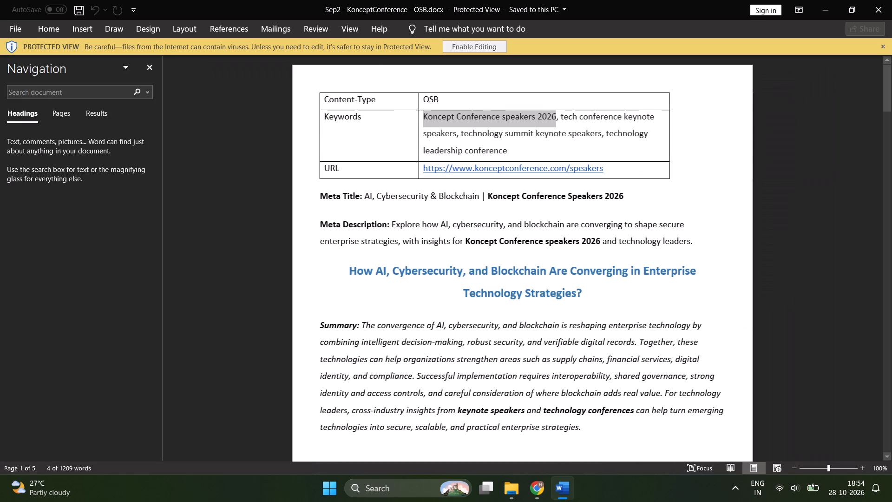
{"action": "key", "text": "Return"}
{"action": "key", "text": "Return"}
{"action": "key", "text": "Return"}
{"action": "key", "text": "Return"}
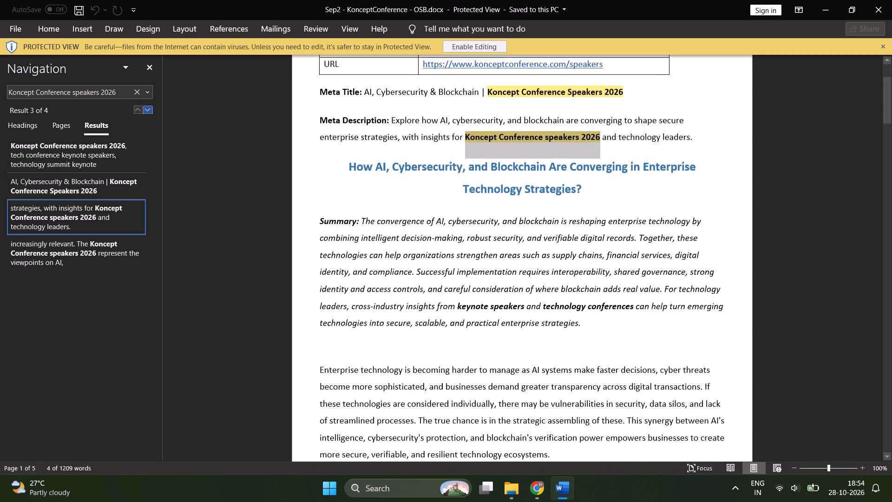
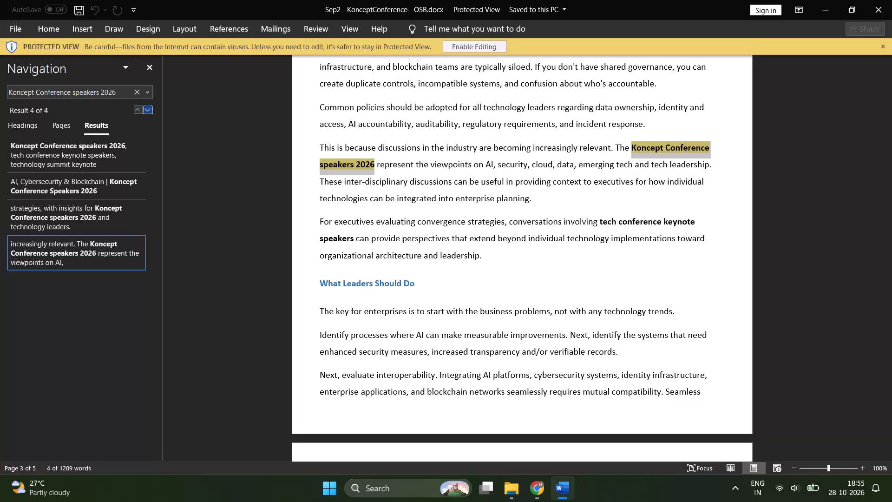
Go through the occurrences of "Koncept Conference speakers 2026" in the document and return to the Keywords table.
{"action": "key", "text": "Return"}
{"action": "key", "text": "Return"}
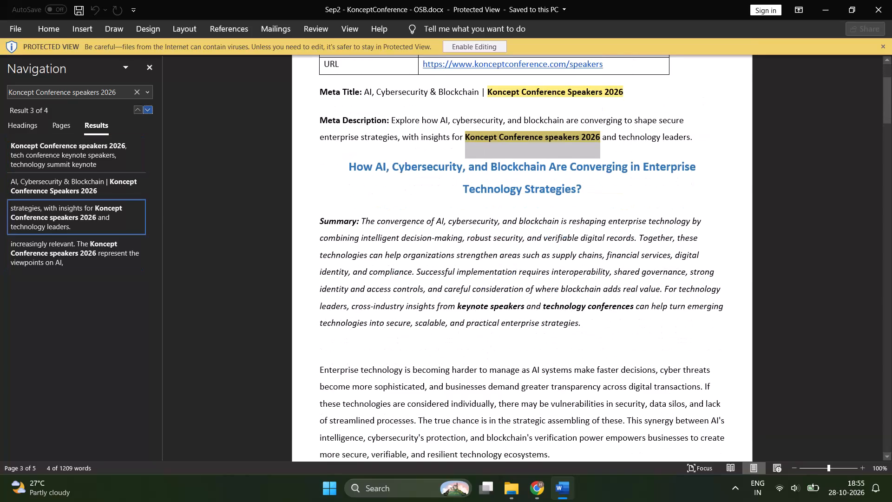
{"action": "key", "text": "Return"}
{"action": "scroll", "coordinate": [383, 315], "scroll_direction": "up", "scroll_amount": 9}
{"action": "scroll", "coordinate": [378, 283], "scroll_direction": "up", "scroll_amount": 20}
{"action": "scroll", "coordinate": [378, 283], "scroll_direction": "up", "scroll_amount": 5}
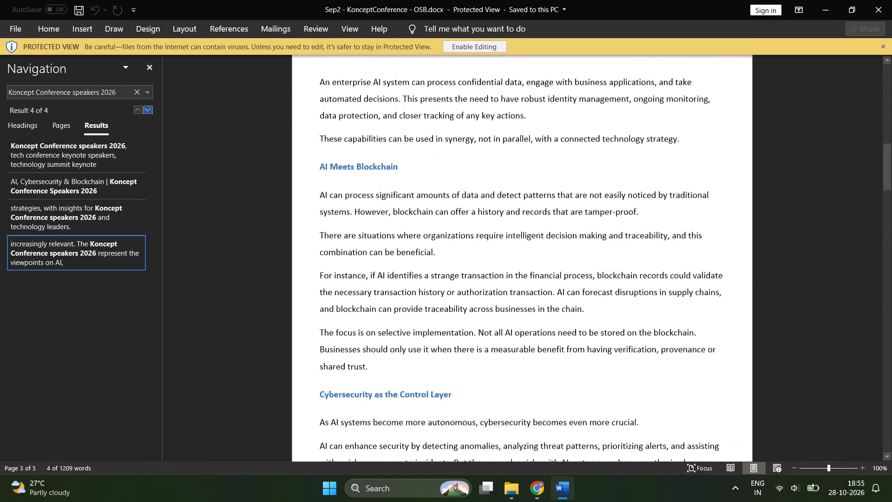
{"action": "scroll", "coordinate": [359, 314], "scroll_direction": "up", "scroll_amount": 20}
{"action": "scroll", "coordinate": [359, 314], "scroll_direction": "up", "scroll_amount": 2}
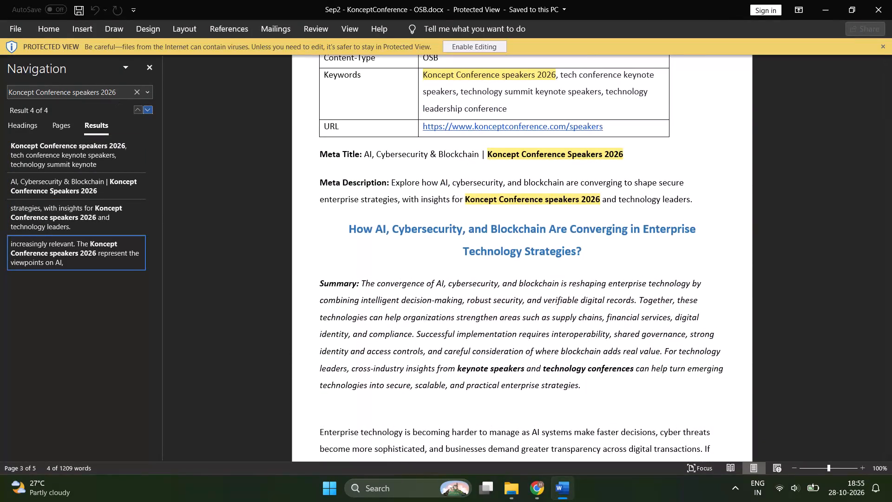
Shorten the search phrase to "Koncept Conference speakers" and go through its occurrences in the document.
{"action": "double_click", "coordinate": [112, 92]}
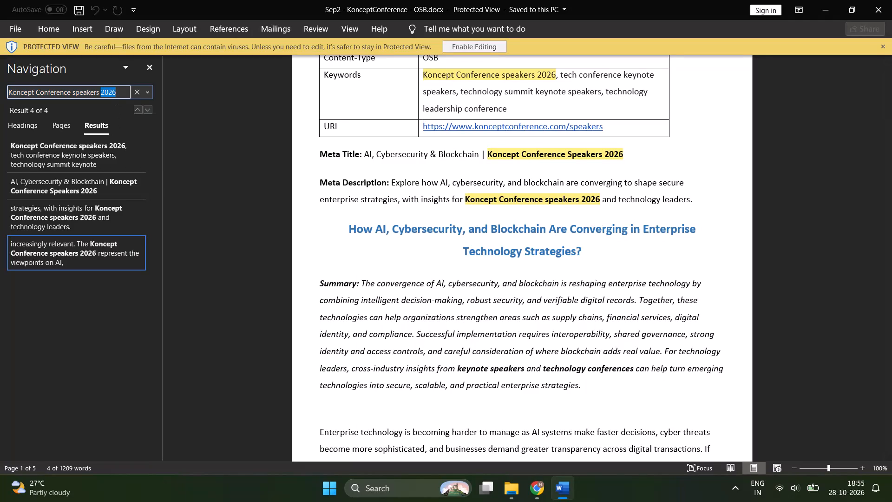
{"action": "key", "text": "BackSpace"}
{"action": "key", "text": "BackSpace"}
{"action": "key", "text": "Return"}
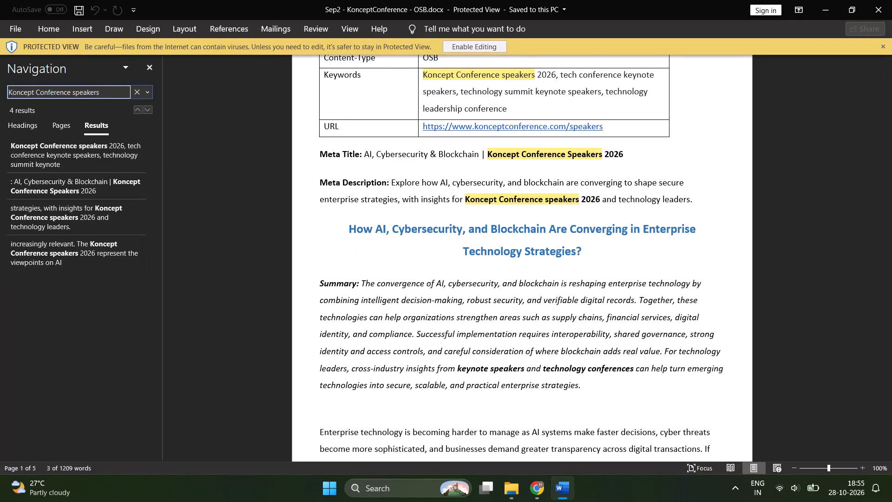
{"action": "key", "text": "Return"}
{"action": "key", "text": "Return"}
{"action": "key", "text": "Return"}
{"action": "key", "text": "Return"}
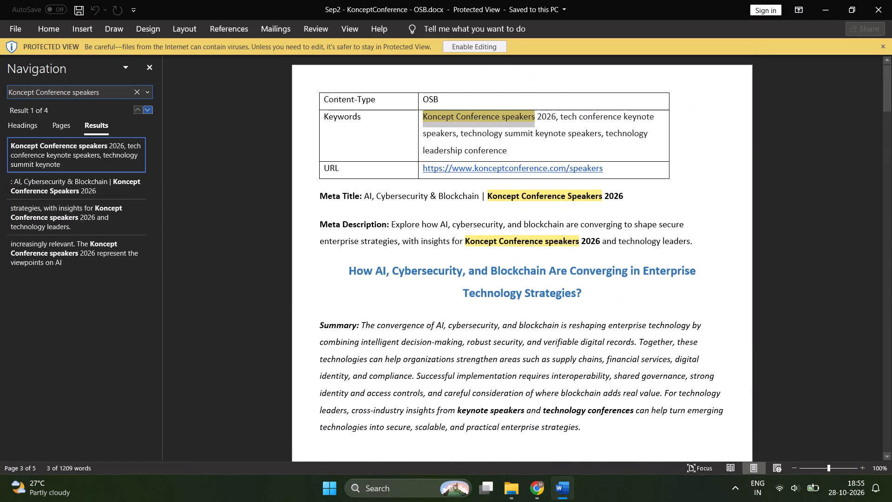
Copy the keyword "tech conference keynote speakers" from the Keywords row and search the document for its occurrences.
{"action": "left_click", "coordinate": [562, 116]}
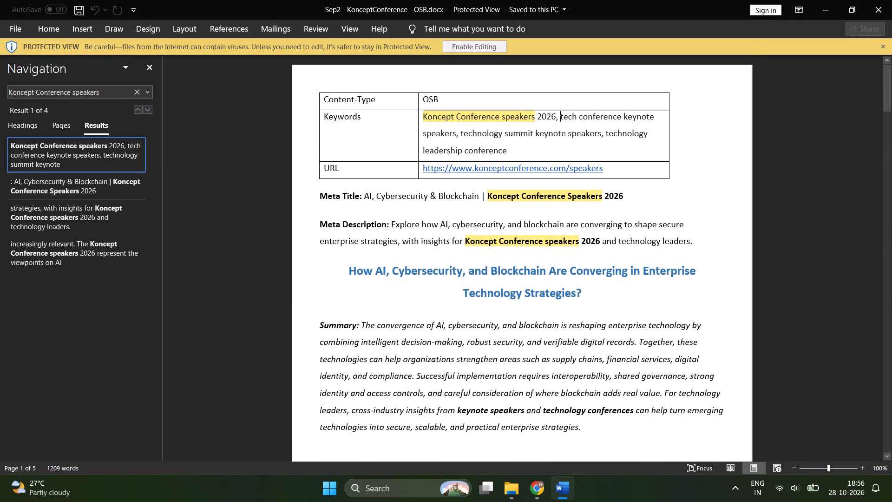
{"action": "key", "text": "ctrl+shift+Right"}
{"action": "key", "text": "ctrl+shift+Right"}
{"action": "key", "text": "ctrl+shift+Right"}
{"action": "key", "text": "ctrl+shift+Right"}
{"action": "key", "text": "ctrl+c"}
{"action": "key", "text": "ctrl+f"}
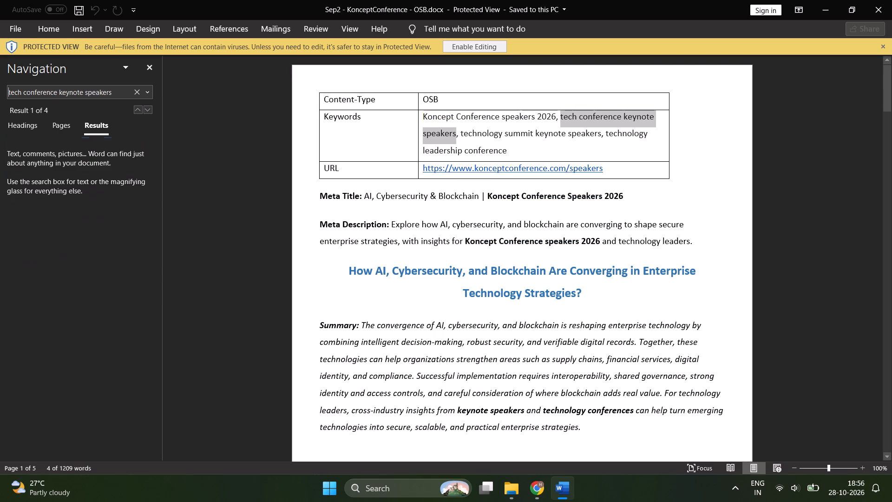
{"action": "key", "text": "ctrl+v"}
{"action": "key", "text": "Return"}
{"action": "key", "text": "Return"}
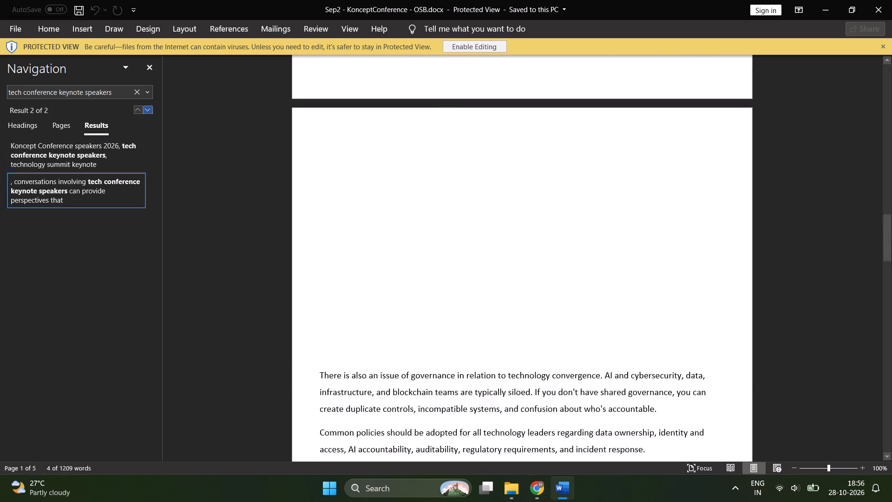
{"action": "key", "text": "Return"}
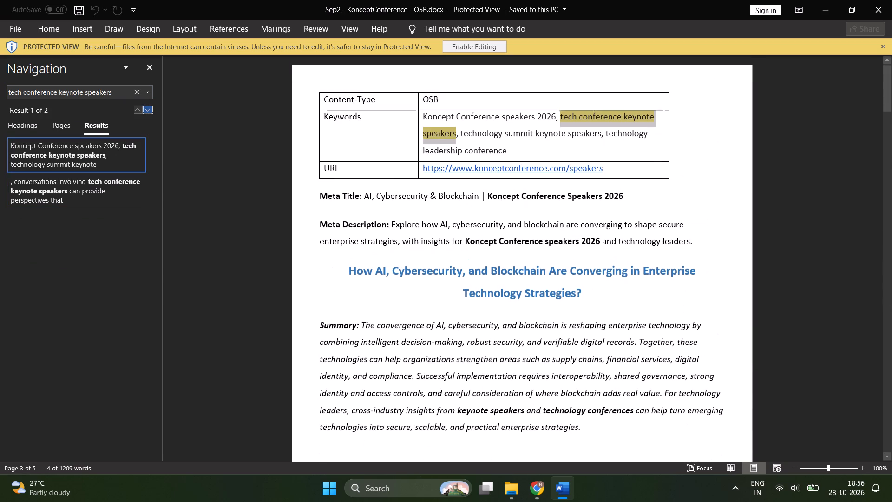
Copy the keyword "technology summit keynote speakers" from the Keywords row and search the document for its occurrences.
{"action": "left_click", "coordinate": [463, 137]}
{"action": "key", "text": "Left"}
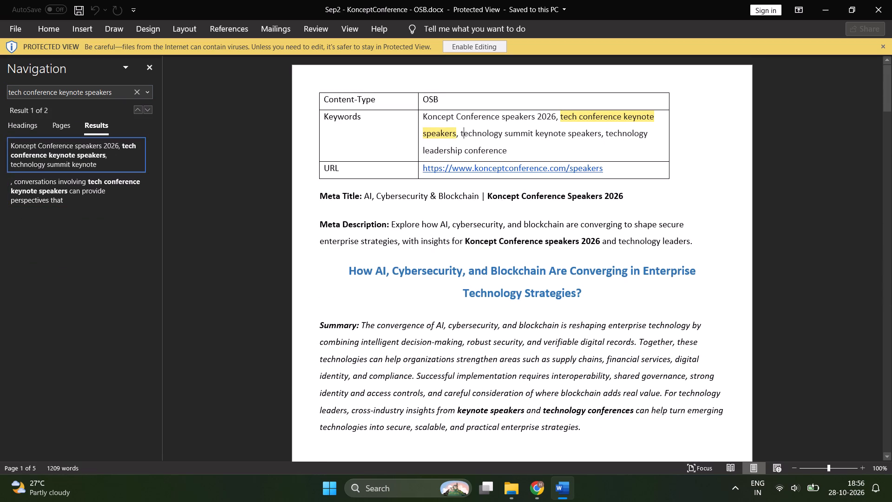
{"action": "key", "text": "ctrl+shift+Right"}
{"action": "key", "text": "ctrl+shift+Right"}
{"action": "key", "text": "ctrl+shift+Right"}
{"action": "key", "text": "ctrl+shift+Right"}
{"action": "key", "text": "ctrl+c"}
{"action": "key", "text": "ctrl+f"}
{"action": "key", "text": "ctrl+v"}
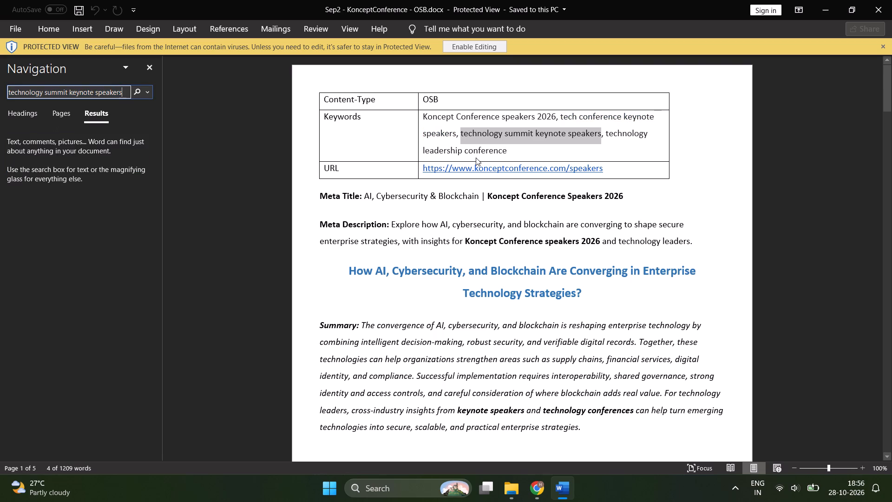
{"action": "key", "text": "Return"}
{"action": "key", "text": "Return"}
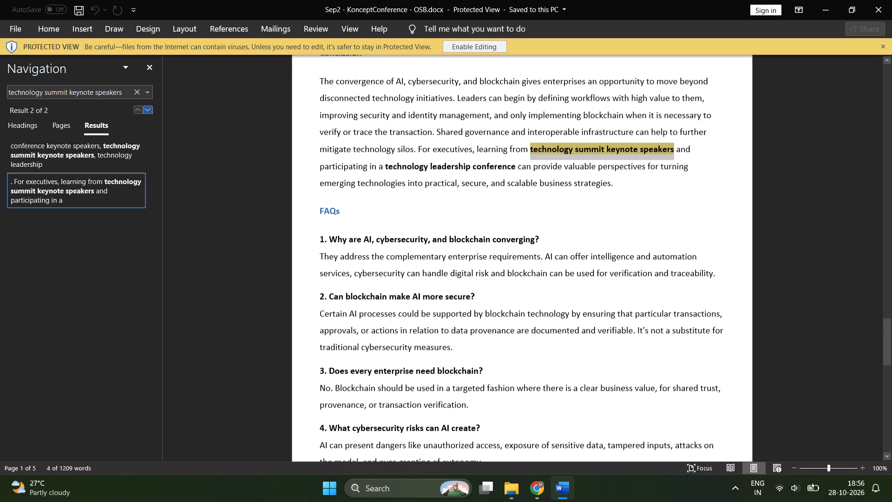
{"action": "key", "text": "Return"}
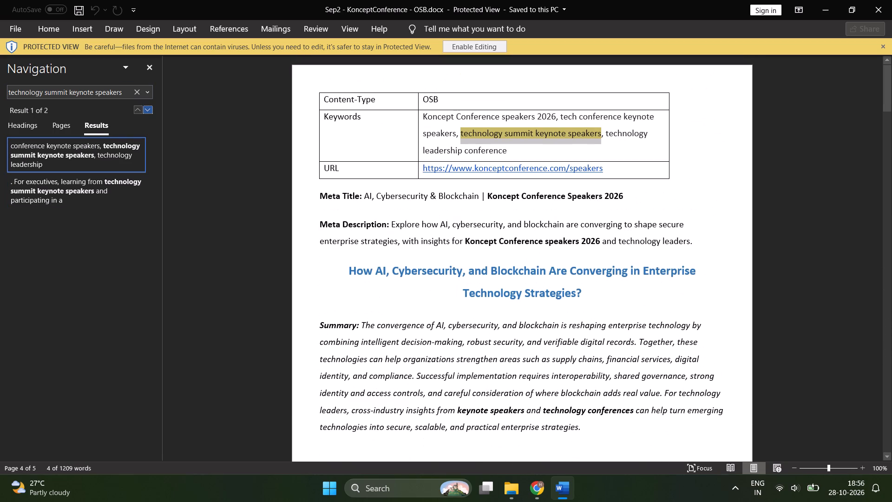
Copy the keyword "technology leadership conference" from the Keywords row and search the document for its occurrences.
{"action": "left_click", "coordinate": [608, 134]}
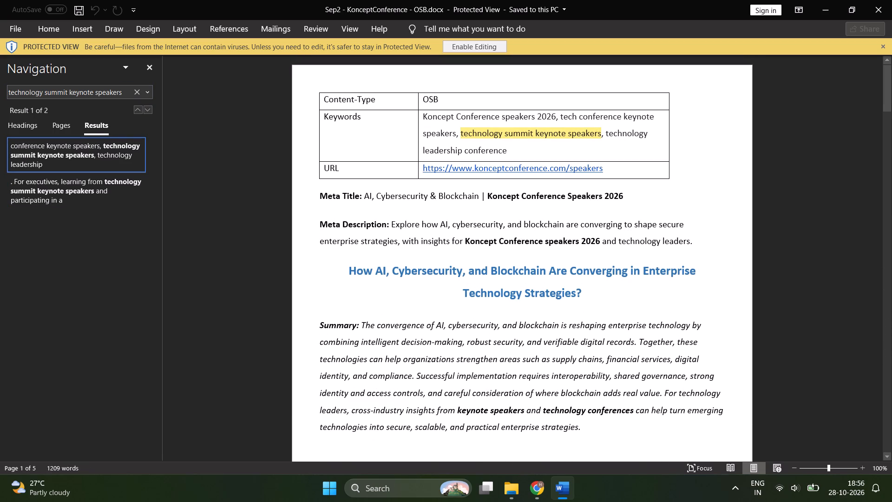
{"action": "key", "text": "Left"}
{"action": "key", "text": "ctrl+shift+Right"}
{"action": "key", "text": "ctrl+shift+Right"}
{"action": "key", "text": "ctrl+shift+Right"}
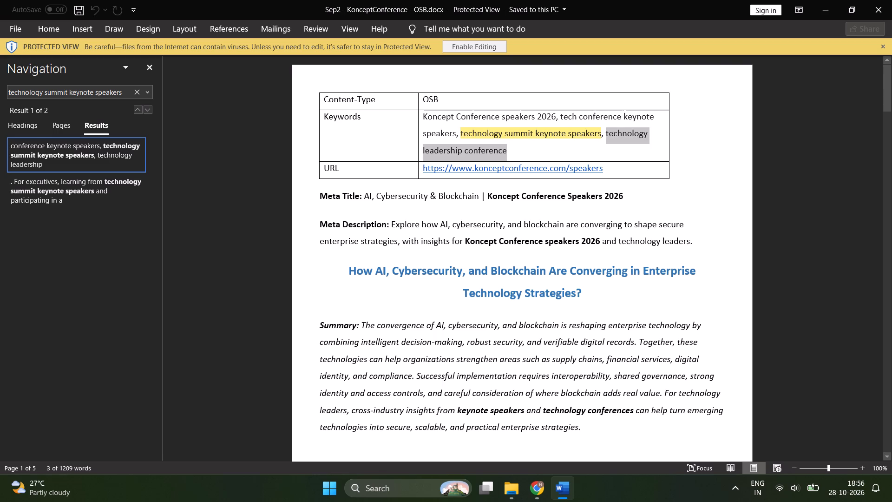
{"action": "key", "text": "ctrl+c"}
{"action": "key", "text": "ctrl+f"}
{"action": "key", "text": "ctrl+v"}
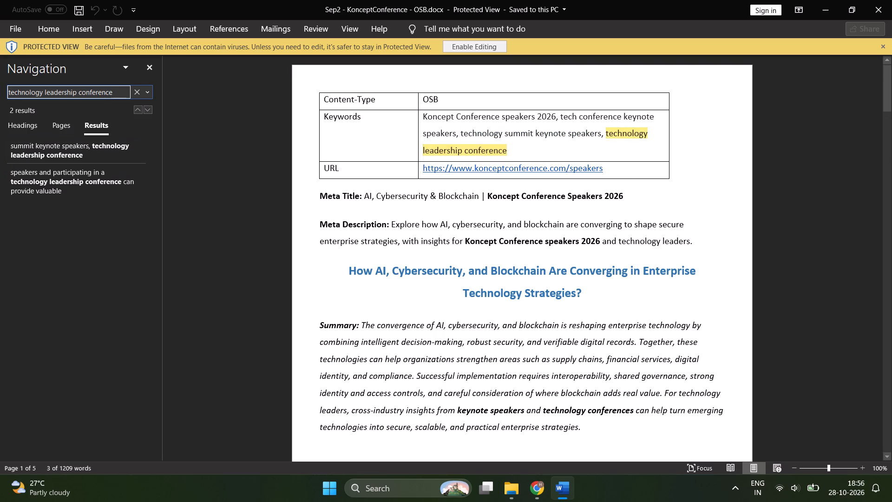
{"action": "key", "text": "Return"}
{"action": "key", "text": "Return"}
{"action": "key", "text": "Return"}
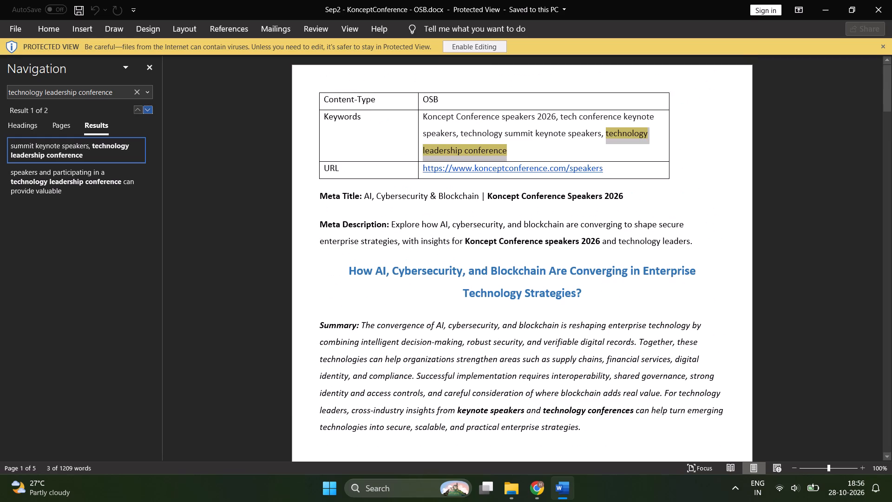
Read through the document body from the summary through A Connected Technology Model to AI Meets Blockchain.
{"action": "scroll", "coordinate": [541, 331], "scroll_direction": "down", "scroll_amount": 3}
{"action": "scroll", "coordinate": [571, 304], "scroll_direction": "down", "scroll_amount": 6}
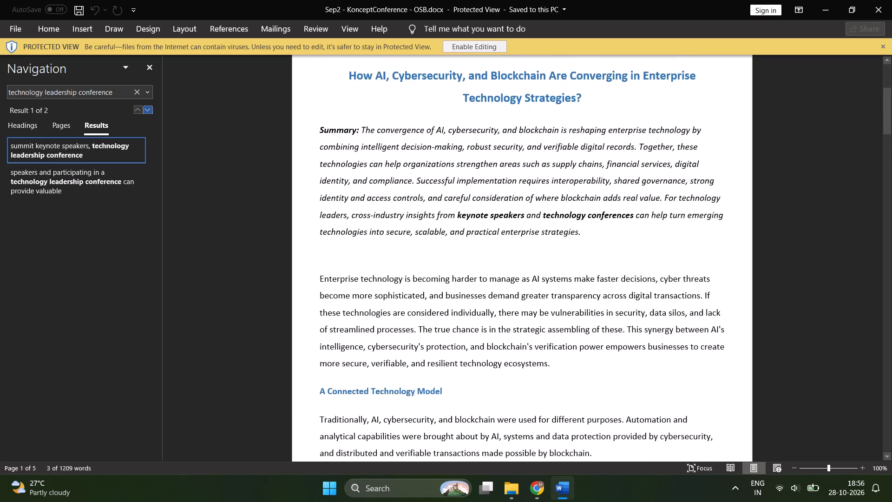
{"action": "scroll", "coordinate": [571, 304], "scroll_direction": "down", "scroll_amount": 12}
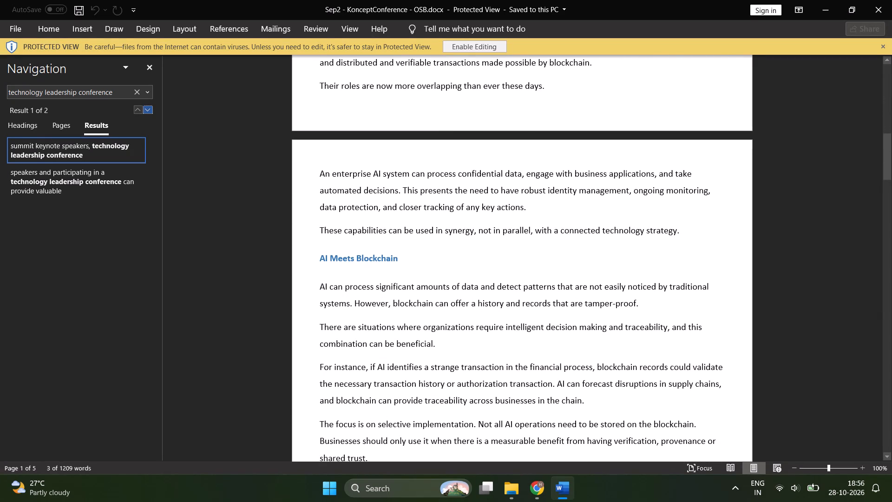
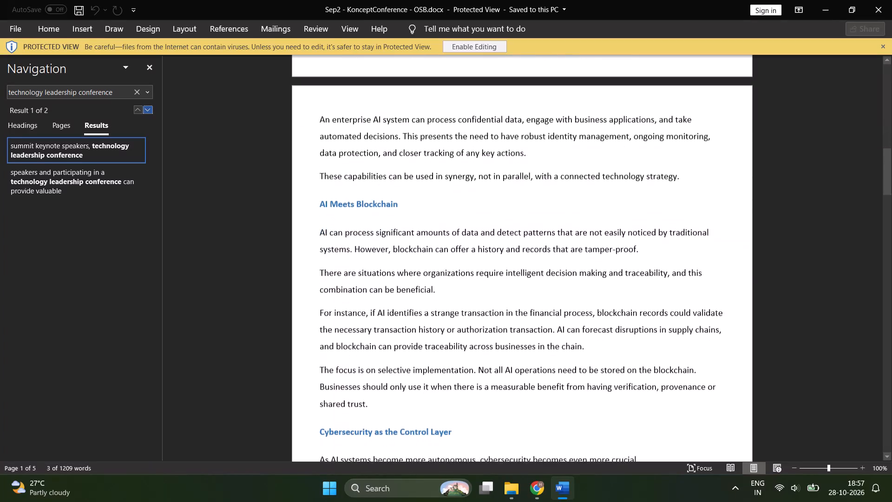
Read through the rest of the document body, from AI Meets Blockchain through Governance Matters to the Conclusion and FAQs.
{"action": "scroll", "coordinate": [580, 313], "scroll_direction": "down", "scroll_amount": 6}
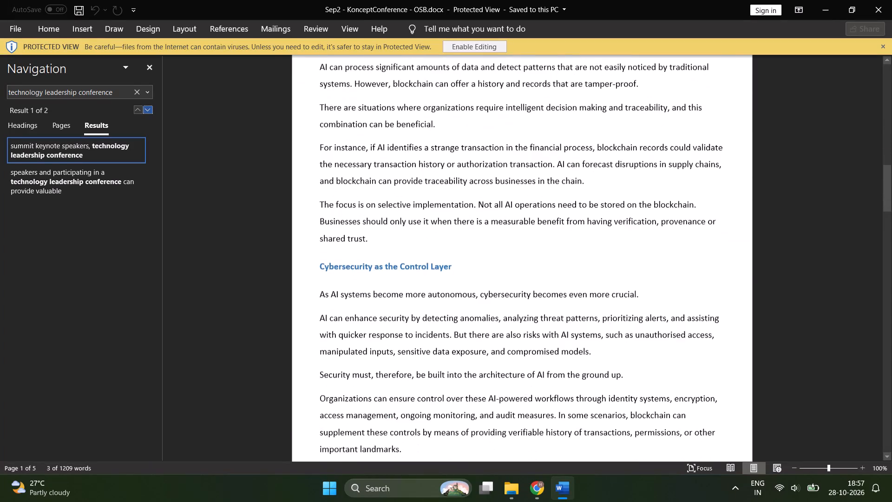
{"action": "scroll", "coordinate": [576, 319], "scroll_direction": "down", "scroll_amount": 14}
{"action": "scroll", "coordinate": [573, 309], "scroll_direction": "down", "scroll_amount": 10}
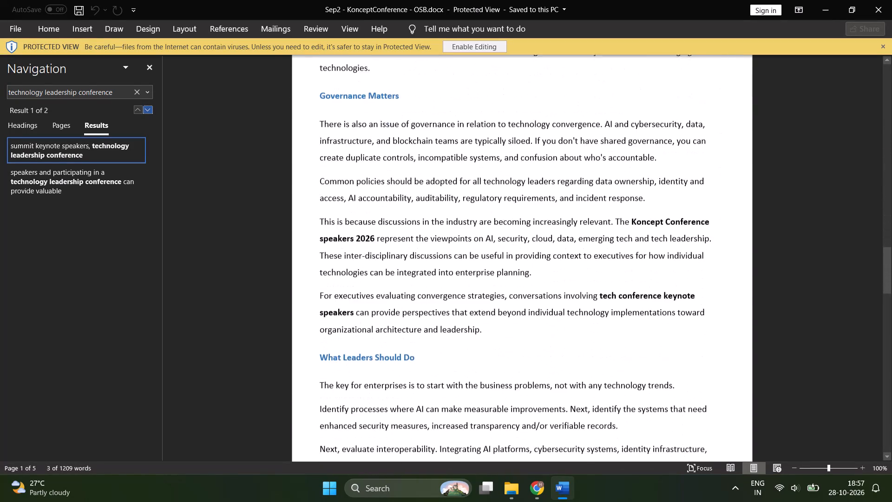
{"action": "left_click", "coordinate": [630, 265]}
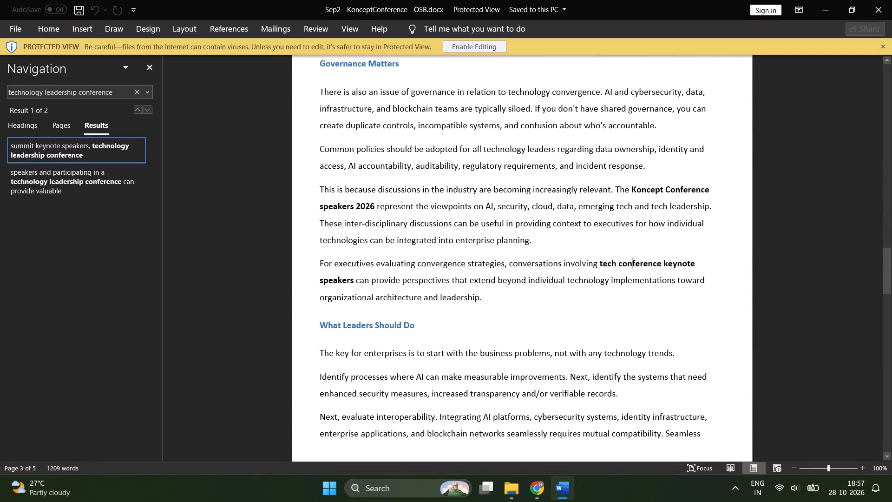
{"action": "left_click", "coordinate": [601, 179]}
{"action": "scroll", "coordinate": [544, 264], "scroll_direction": "down", "scroll_amount": 16}
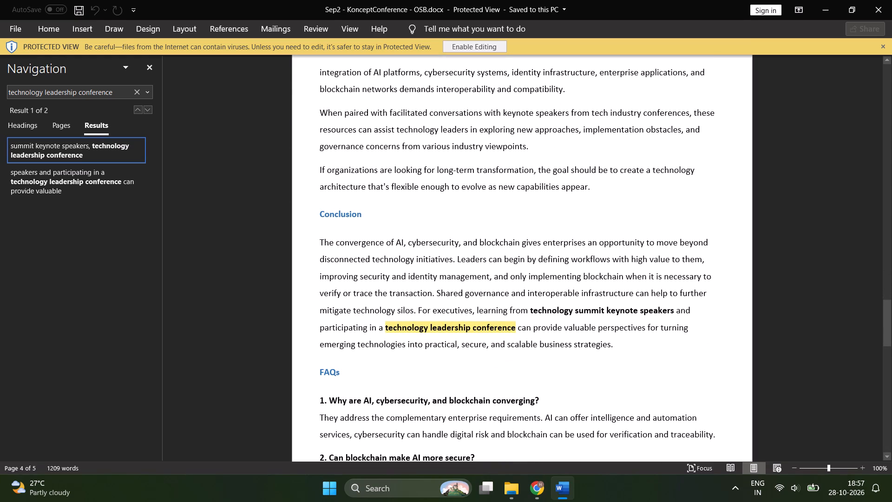
Return to the start of the document and close the search results.
{"action": "left_click_drag", "start_coordinate": [891, 323], "coordinate": [889, 42]}
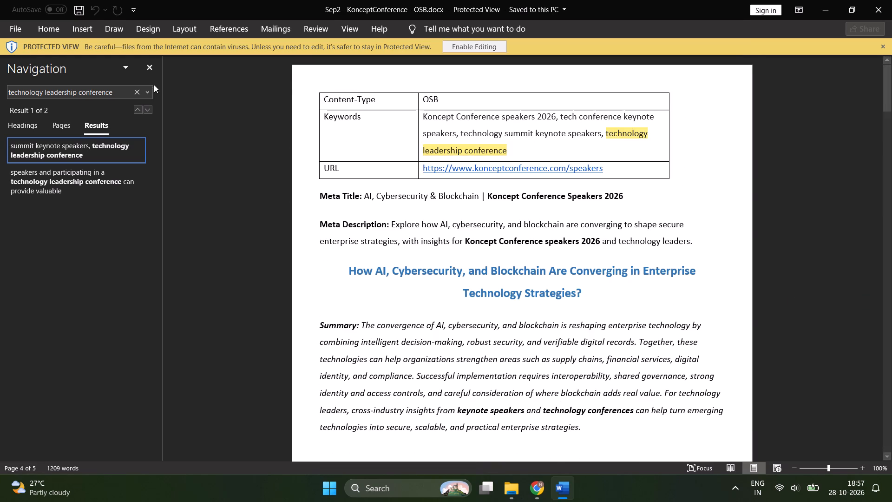
{"action": "left_click", "coordinate": [153, 70]}
Copy the Koncept Conference speakers hyperlink from the URL row of the table at the top of the document.
{"action": "right_click", "coordinate": [471, 170]}
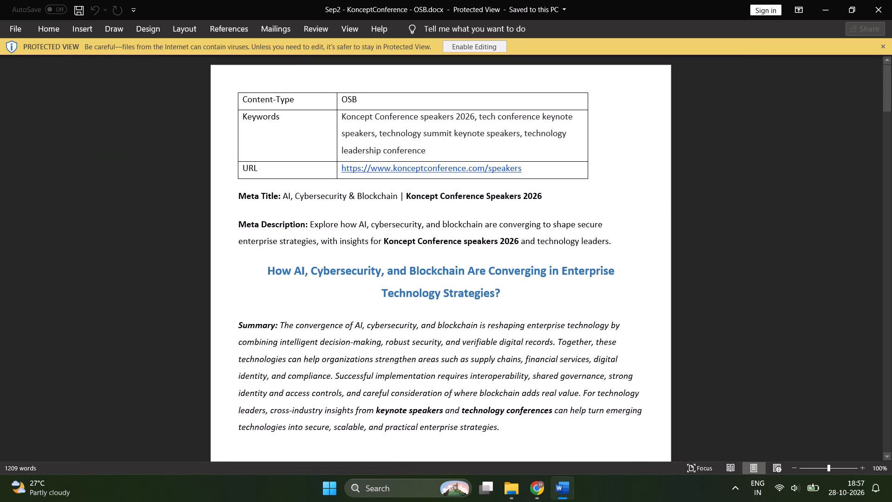
{"action": "left_click", "coordinate": [515, 284]}
{"action": "scroll", "coordinate": [412, 310], "scroll_direction": "down", "scroll_amount": 3}
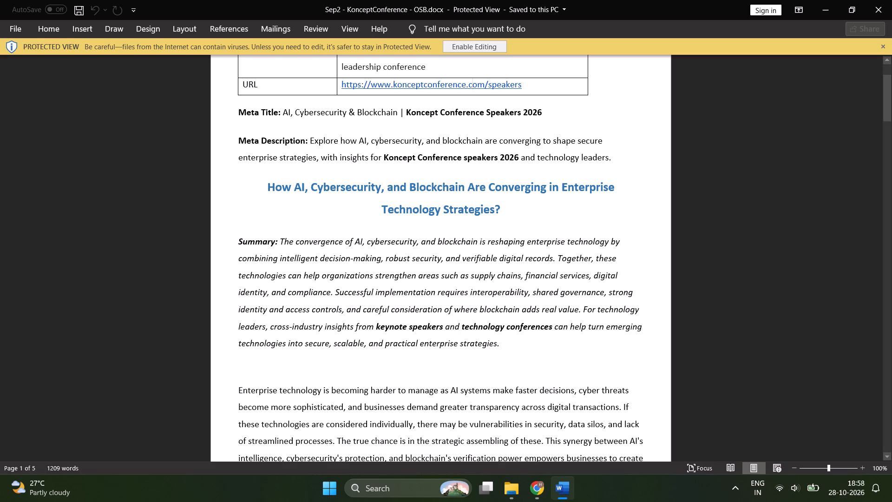
{"action": "scroll", "coordinate": [305, 266], "scroll_direction": "up", "scroll_amount": 1}
{"action": "key", "text": "alt+Tab"}
{"action": "key", "text": "alt+Tab"}
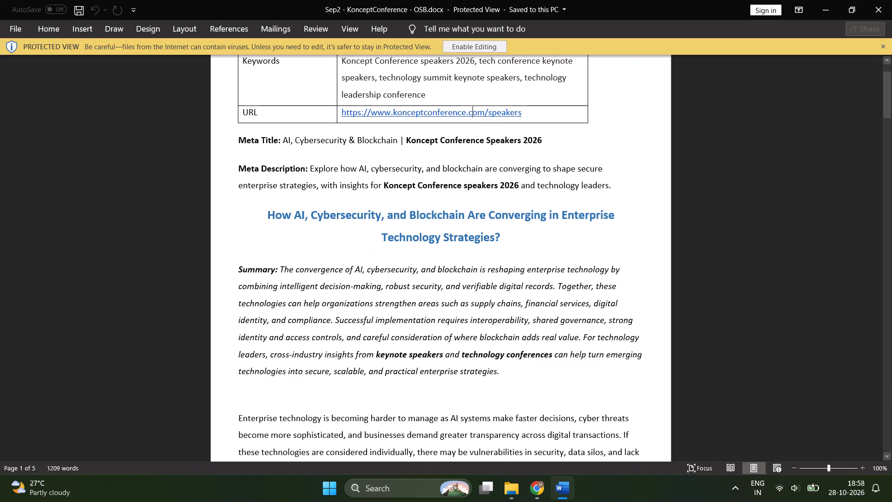
{"action": "right_click", "coordinate": [437, 110]}
{"action": "left_click", "coordinate": [486, 226]}
Switch to Chrome, open the copied speakers link in a new tab, and examine the page and the site's navigation.
{"action": "key", "text": "alt+Tab"}
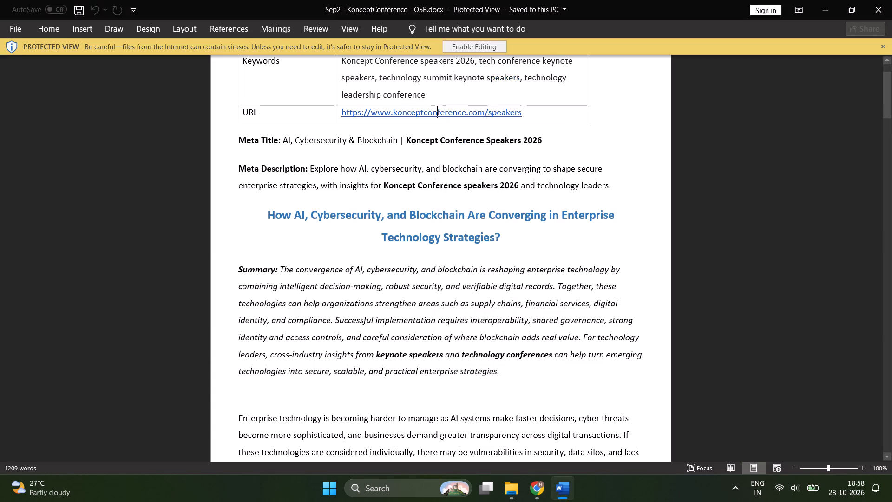
{"action": "left_click", "coordinate": [79, 9]}
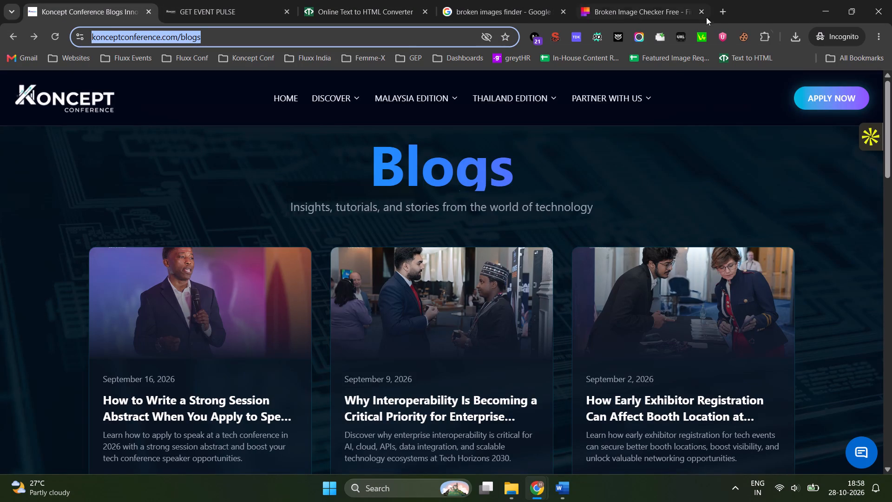
{"action": "left_click", "coordinate": [726, 12]}
{"action": "key", "text": "ctrl+v"}
{"action": "key", "text": "ctrl+Return"}
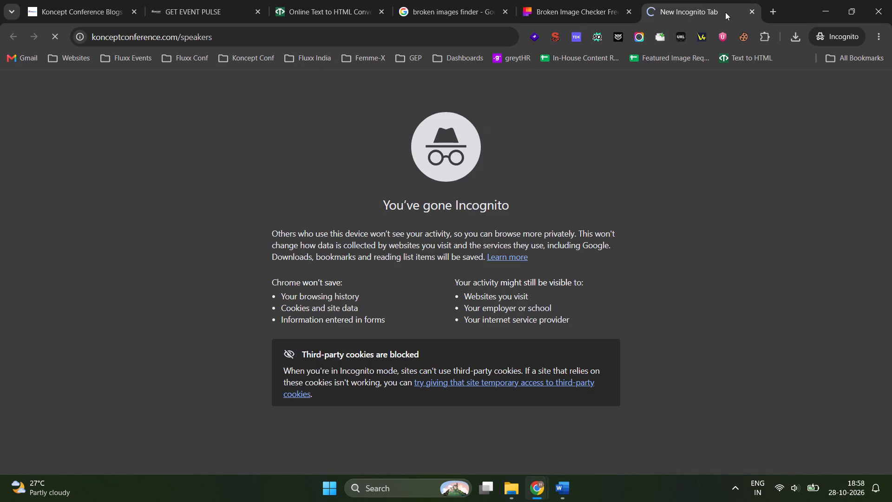
{"action": "scroll", "coordinate": [547, 213], "scroll_direction": "up", "scroll_amount": 9}
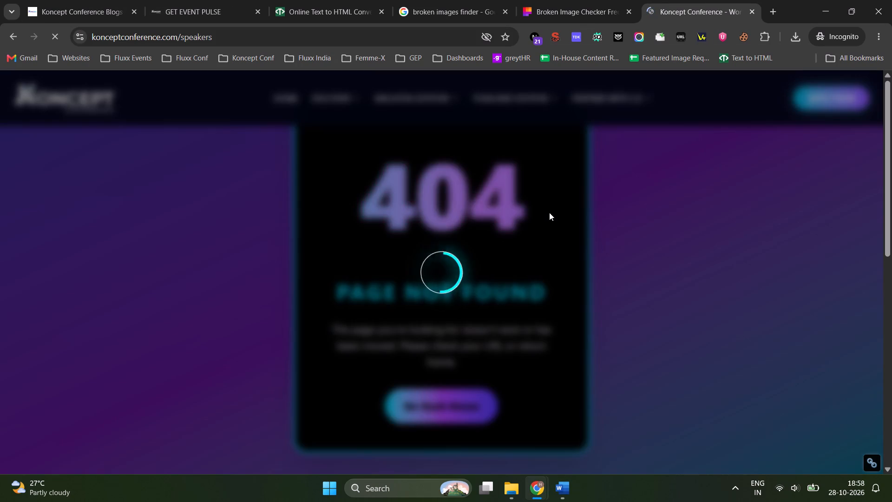
{"action": "scroll", "coordinate": [549, 211], "scroll_direction": "up", "scroll_amount": 8}
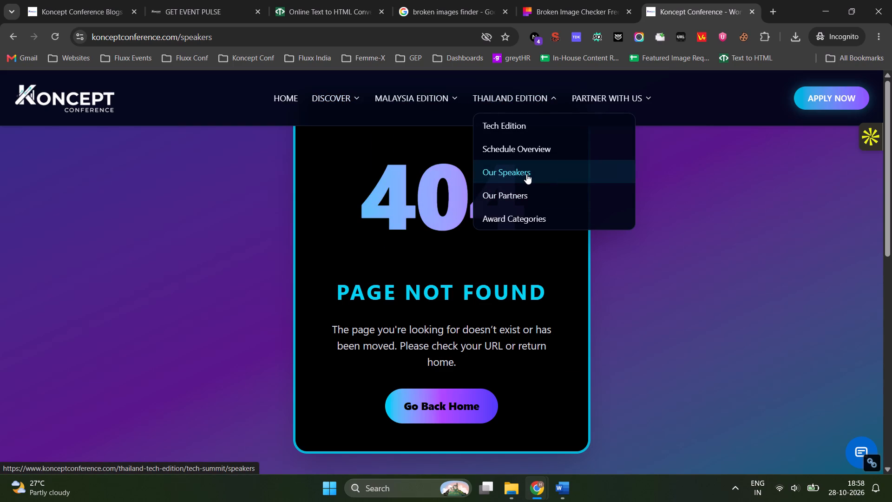
{"action": "left_click", "coordinate": [305, 198]}
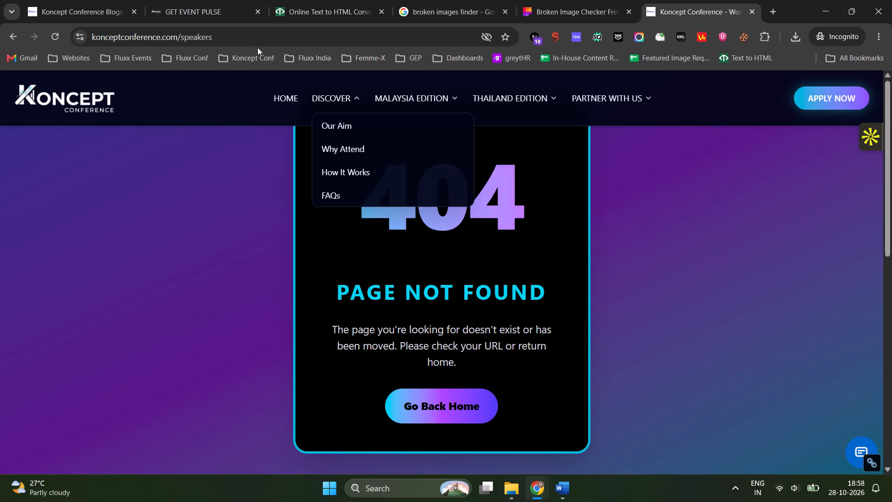
Open the site's sitemap at konceptconference.com/sitemap.xml in place of the speakers page.
{"action": "left_click_drag", "start_coordinate": [259, 34], "coordinate": [182, 36]}
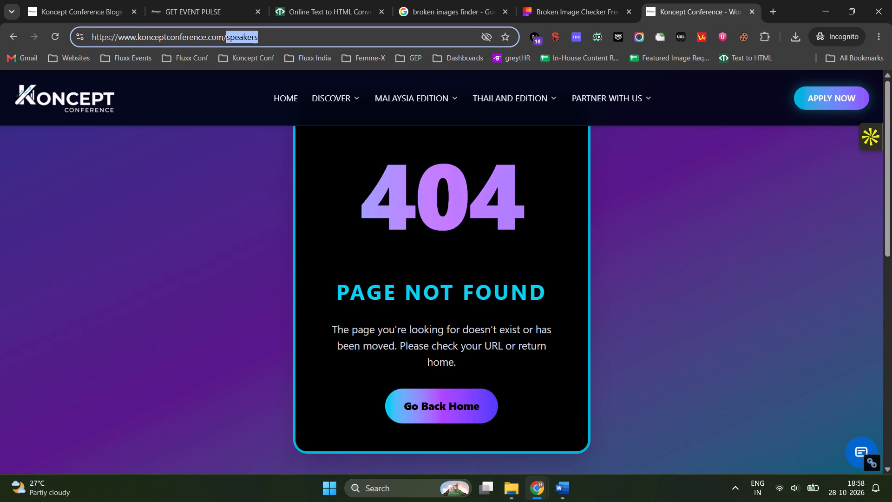
{"action": "type", "text": "sitemap"}
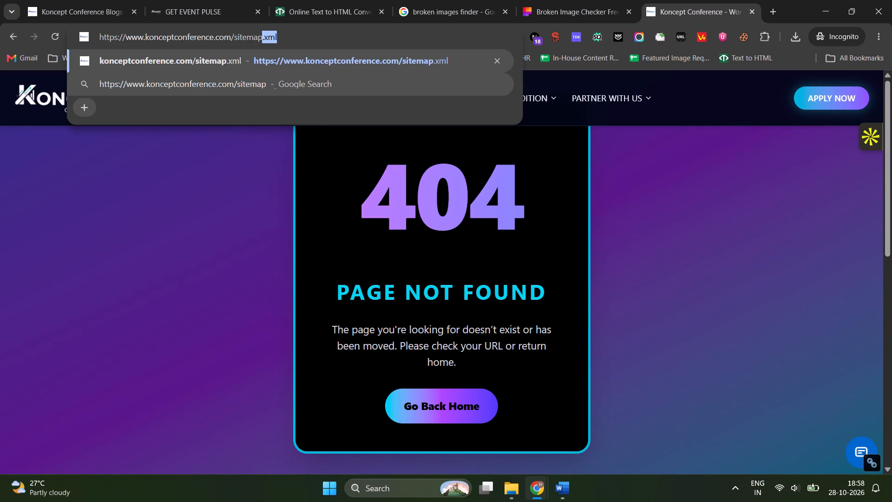
{"action": "key", "text": "Return"}
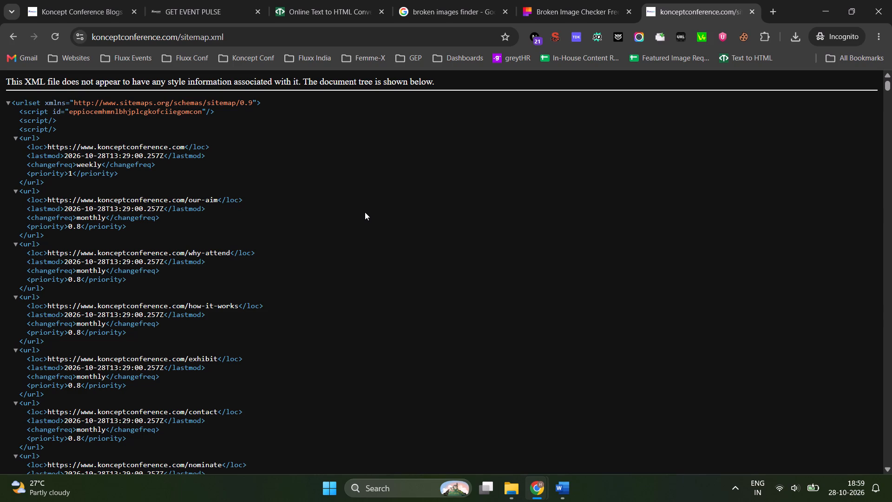
Start a text search within the sitemap.
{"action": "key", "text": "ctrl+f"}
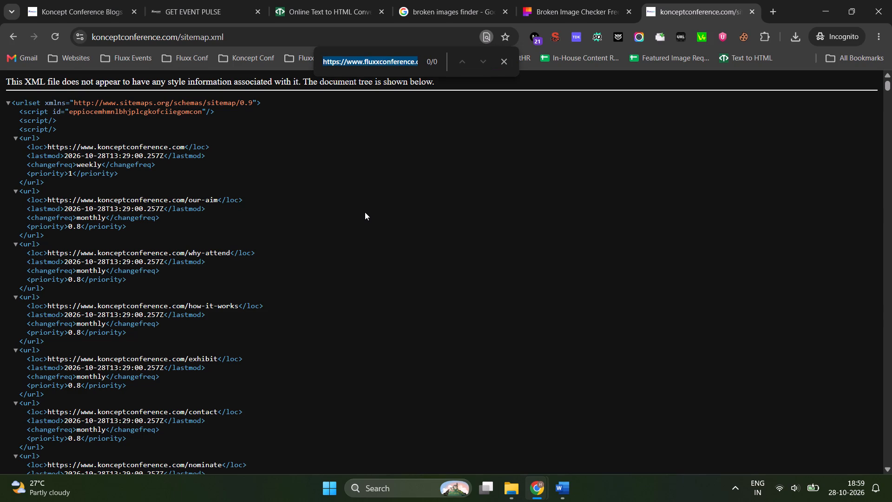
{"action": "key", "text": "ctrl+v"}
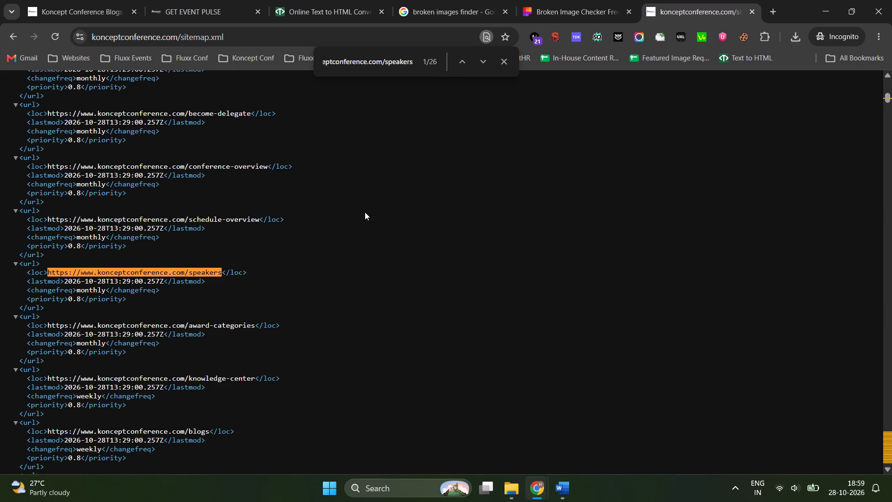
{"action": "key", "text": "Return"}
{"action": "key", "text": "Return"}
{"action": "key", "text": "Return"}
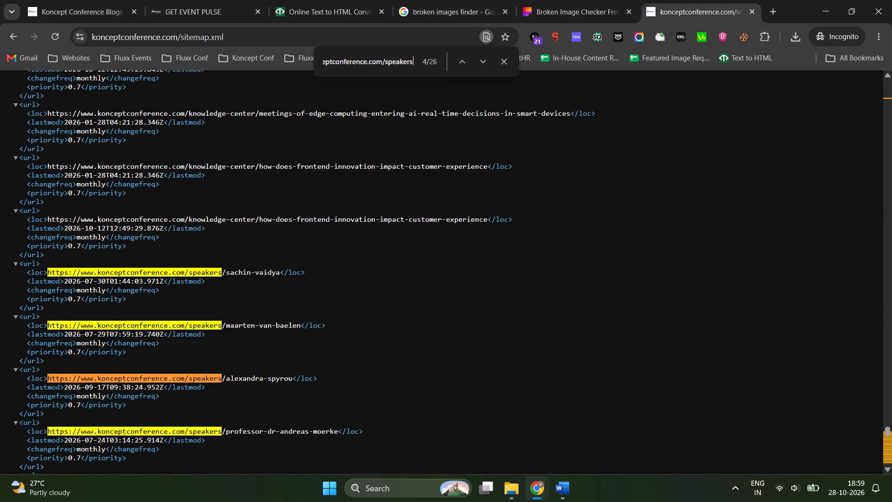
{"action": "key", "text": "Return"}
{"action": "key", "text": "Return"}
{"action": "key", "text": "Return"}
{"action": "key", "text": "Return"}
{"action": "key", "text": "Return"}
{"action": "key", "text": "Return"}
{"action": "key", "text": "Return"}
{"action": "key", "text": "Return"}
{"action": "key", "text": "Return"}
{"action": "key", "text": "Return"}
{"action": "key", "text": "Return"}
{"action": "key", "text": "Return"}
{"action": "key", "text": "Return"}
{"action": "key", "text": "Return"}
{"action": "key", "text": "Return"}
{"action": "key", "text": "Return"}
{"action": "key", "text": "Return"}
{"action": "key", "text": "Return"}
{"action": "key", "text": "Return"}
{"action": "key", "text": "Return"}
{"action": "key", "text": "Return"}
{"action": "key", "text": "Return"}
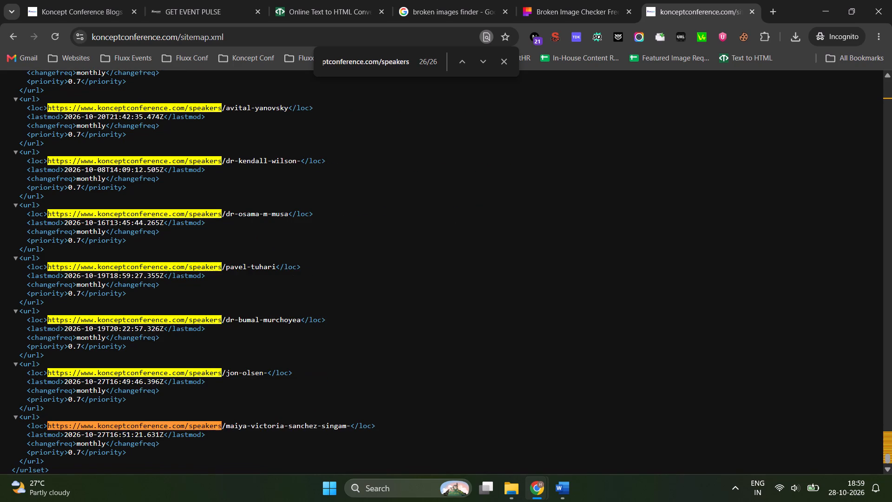
{"action": "left_click", "coordinate": [505, 62]}
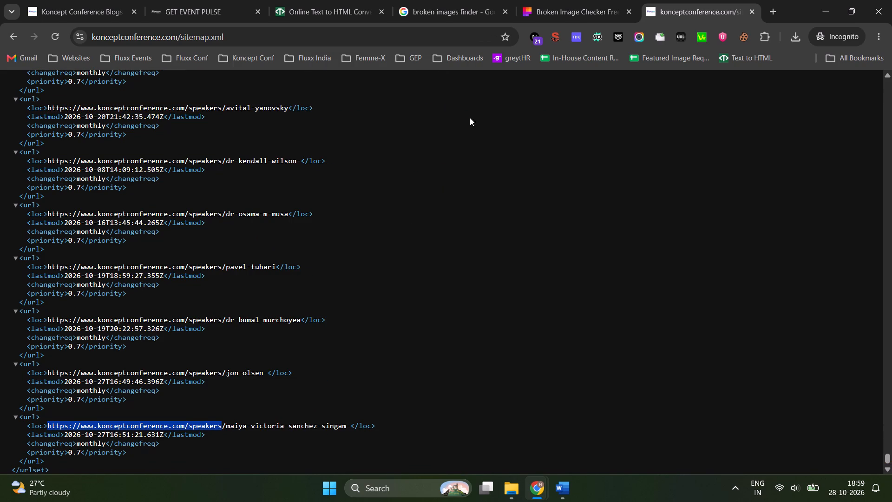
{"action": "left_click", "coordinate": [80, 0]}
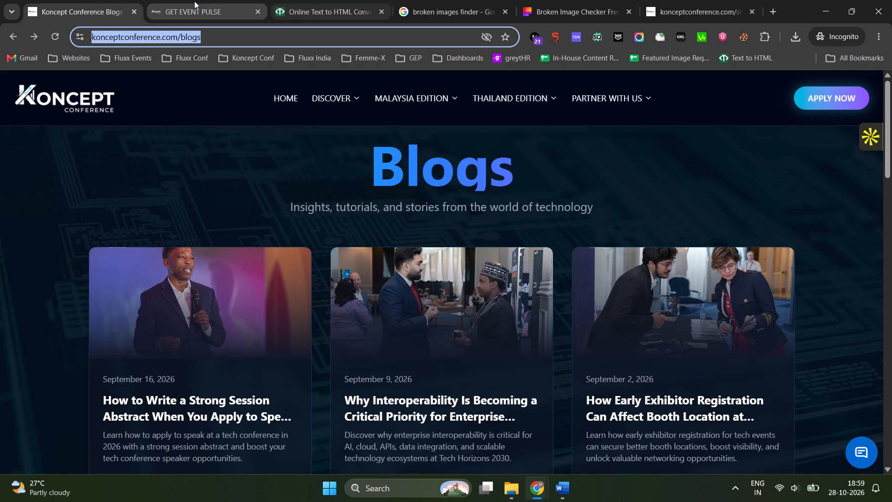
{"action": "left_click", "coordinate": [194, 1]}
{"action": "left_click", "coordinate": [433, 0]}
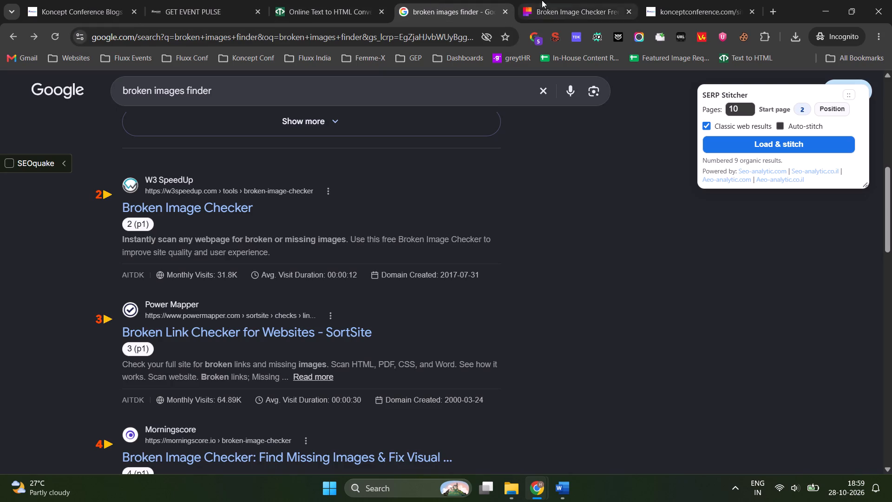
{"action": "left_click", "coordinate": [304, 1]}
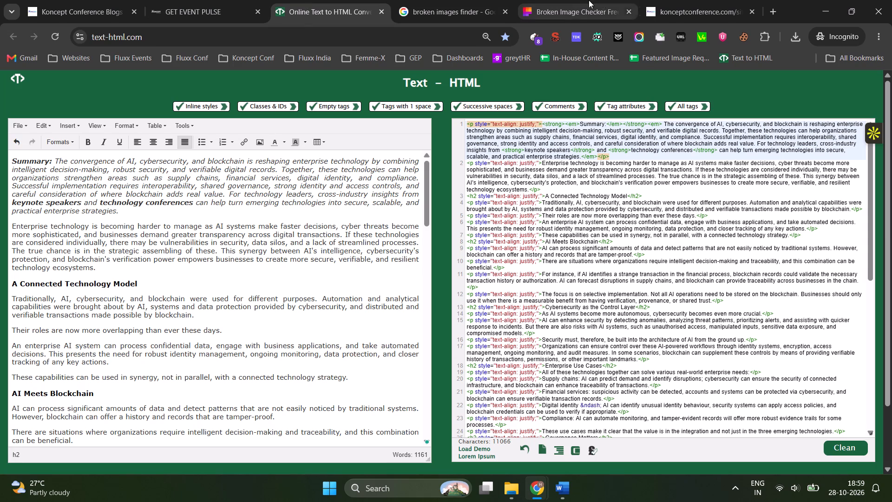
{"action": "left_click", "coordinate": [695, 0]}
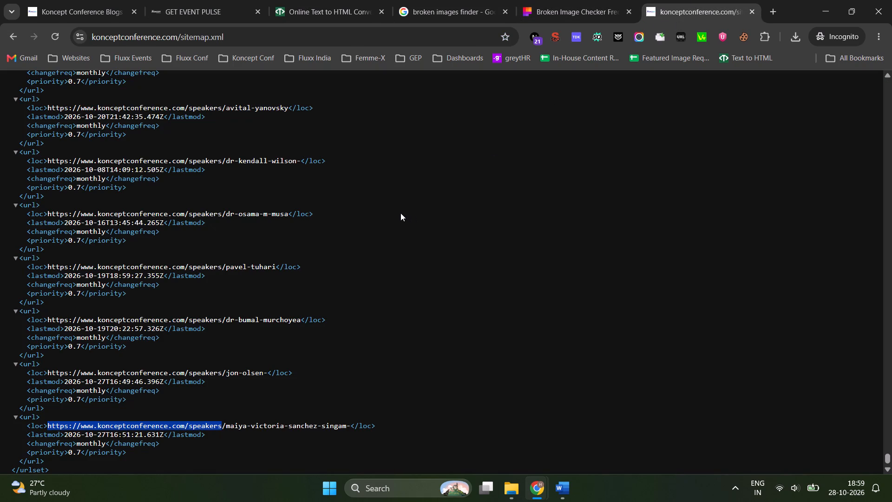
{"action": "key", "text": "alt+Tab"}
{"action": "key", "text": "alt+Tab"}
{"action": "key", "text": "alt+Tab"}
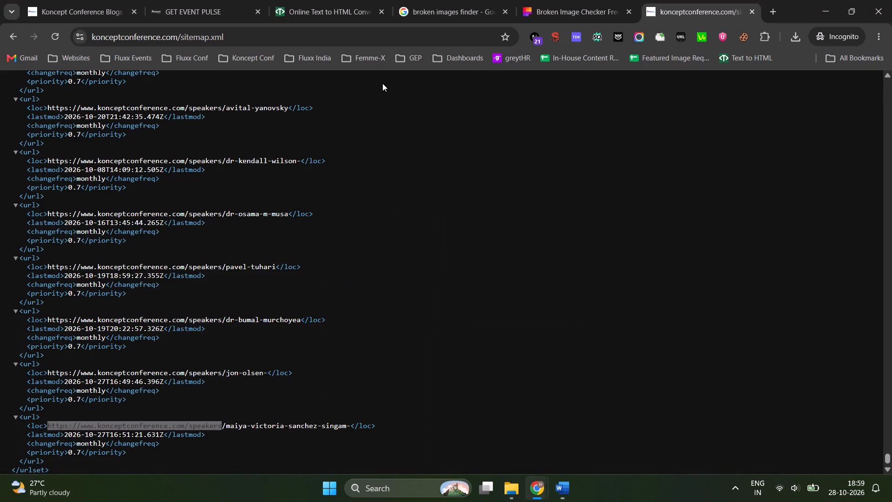
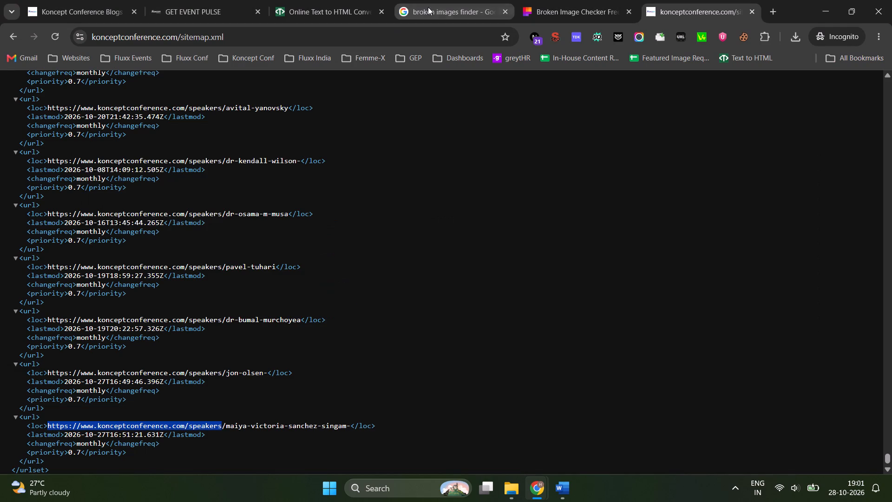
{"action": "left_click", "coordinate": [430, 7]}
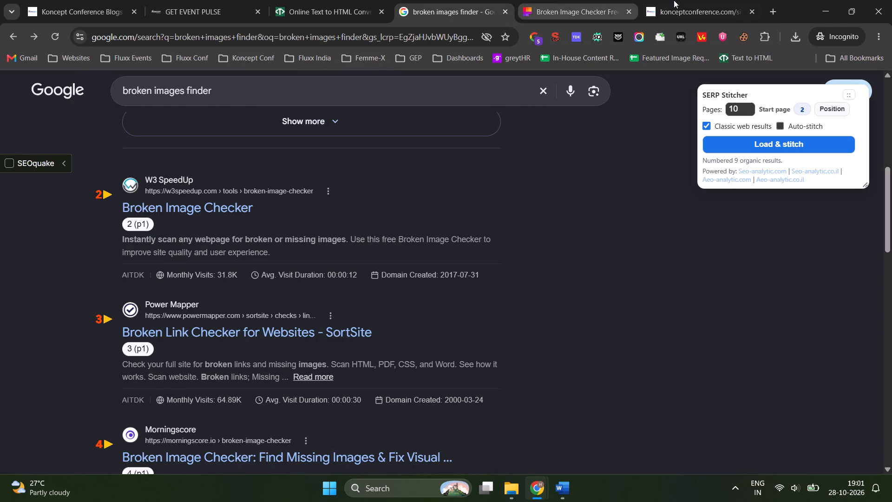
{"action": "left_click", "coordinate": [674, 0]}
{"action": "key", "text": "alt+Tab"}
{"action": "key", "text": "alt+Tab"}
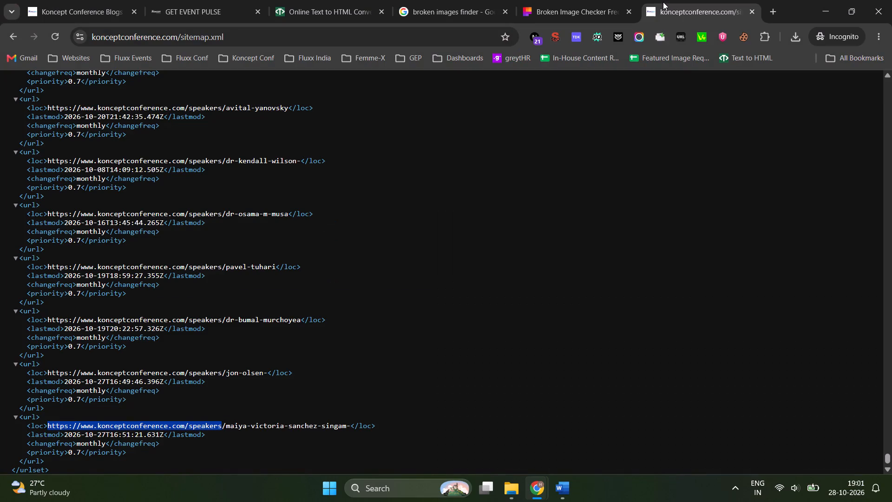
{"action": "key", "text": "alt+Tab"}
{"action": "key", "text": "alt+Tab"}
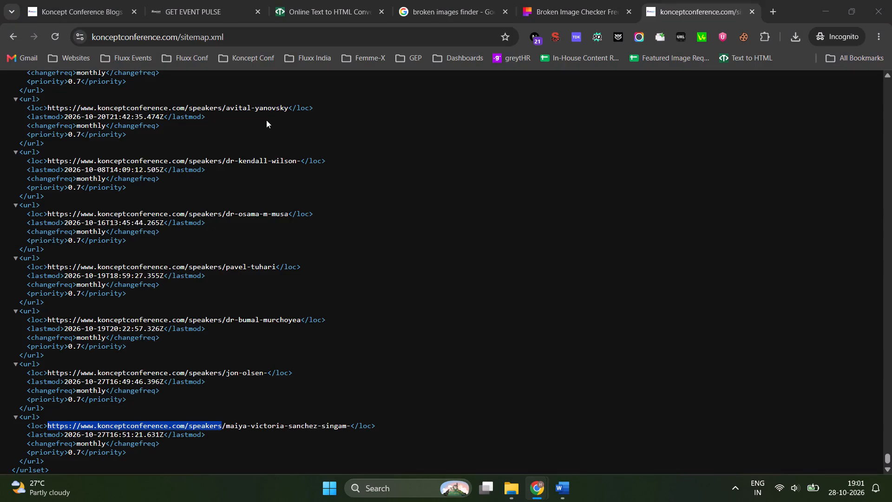
Open the sitemap's speaker URL last modified 2026-10-20 in a new tab, examine the page down to its footer, and close it.
{"action": "left_click_drag", "start_coordinate": [296, 164], "coordinate": [277, 164]}
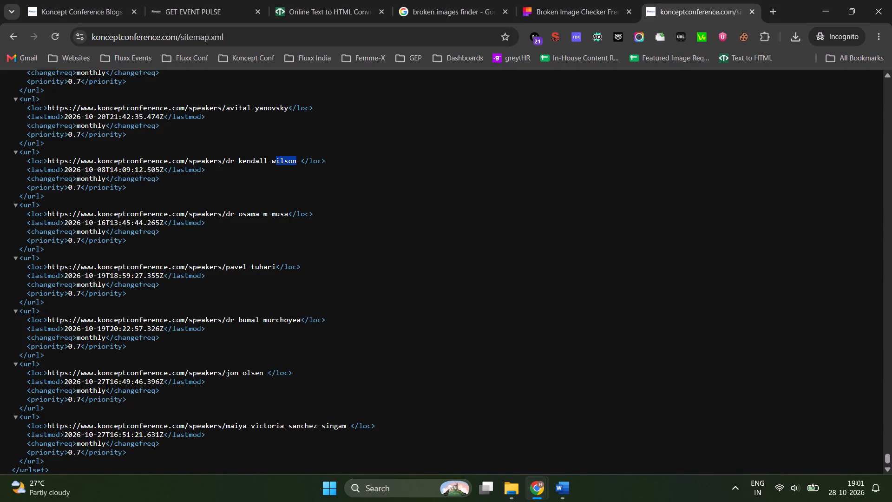
{"action": "left_click_drag", "start_coordinate": [289, 107], "coordinate": [54, 106]}
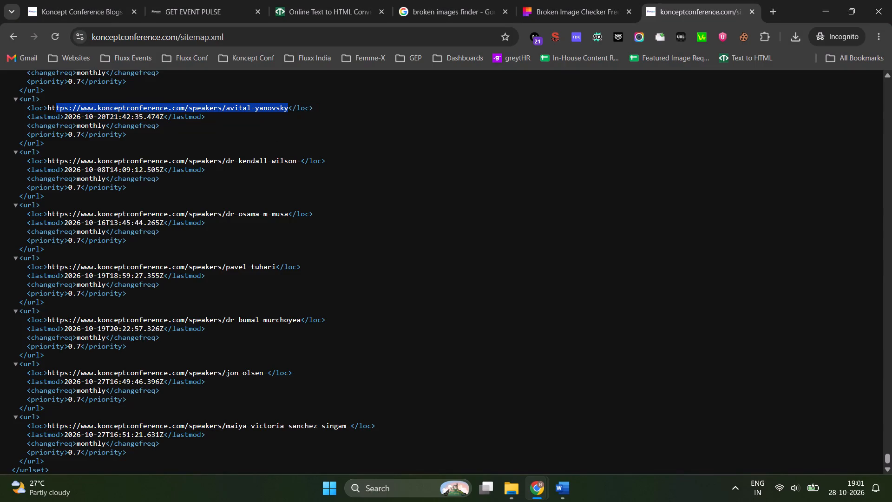
{"action": "left_click_drag", "start_coordinate": [54, 106], "coordinate": [49, 106]}
{"action": "right_click", "coordinate": [49, 106]}
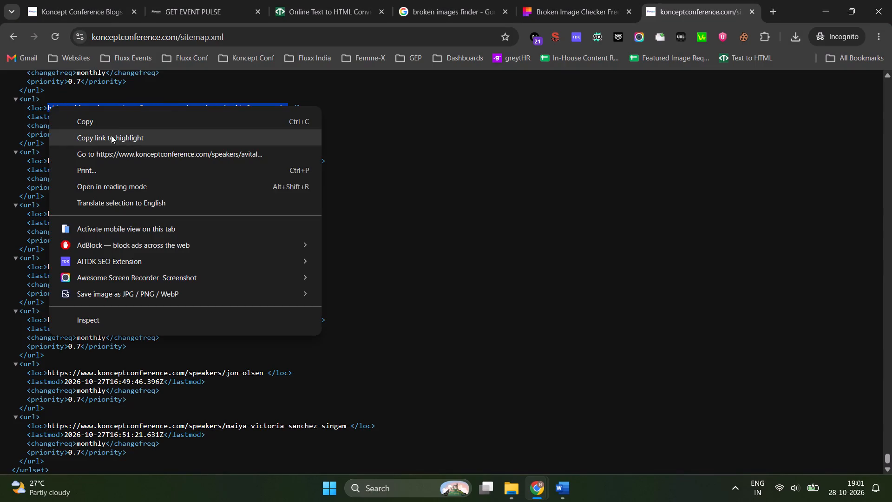
{"action": "left_click", "coordinate": [144, 148]}
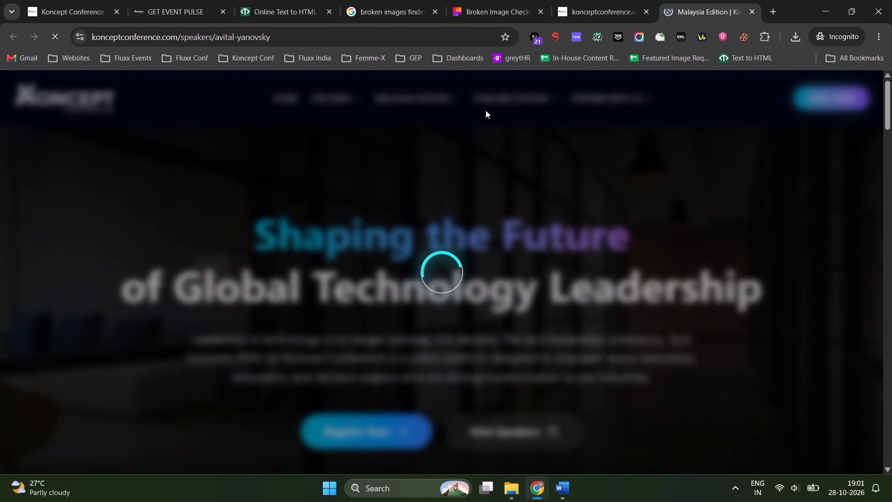
{"action": "scroll", "coordinate": [447, 195], "scroll_direction": "down", "scroll_amount": 9}
{"action": "scroll", "coordinate": [446, 191], "scroll_direction": "down", "scroll_amount": 12}
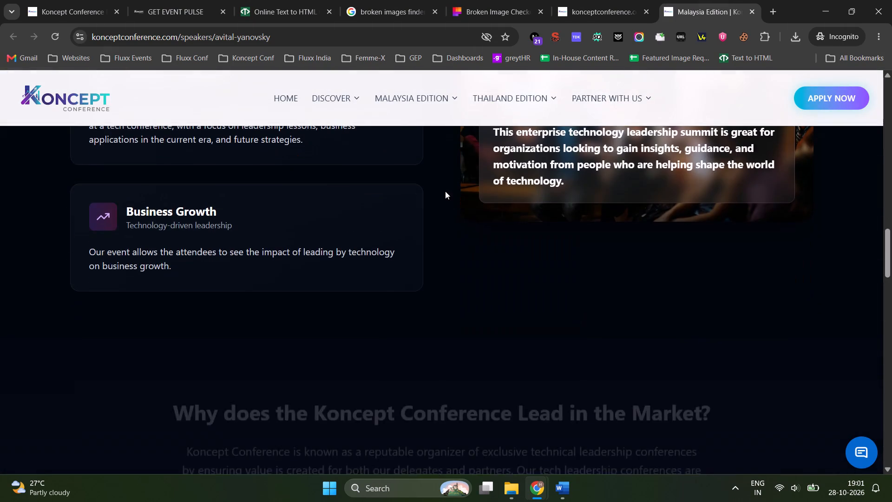
{"action": "scroll", "coordinate": [444, 190], "scroll_direction": "down", "scroll_amount": 18}
{"action": "scroll", "coordinate": [754, 271], "scroll_direction": "down", "scroll_amount": 6}
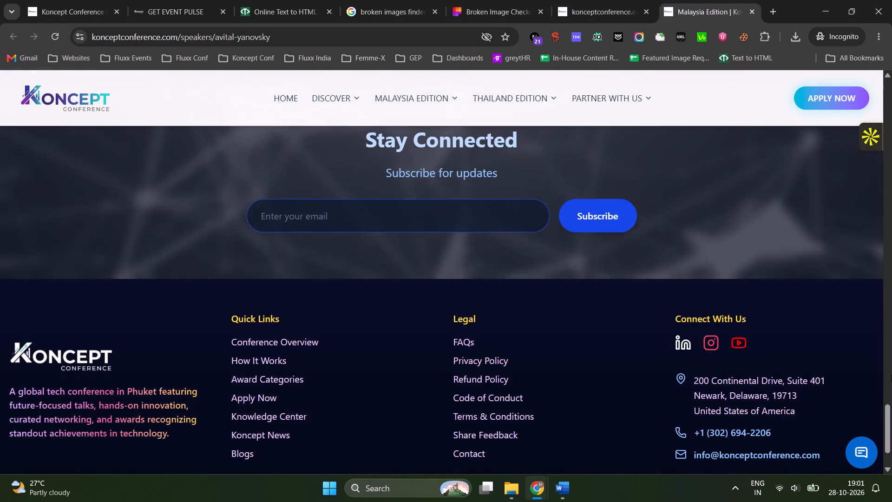
{"action": "left_click_drag", "start_coordinate": [889, 421], "coordinate": [891, 134]}
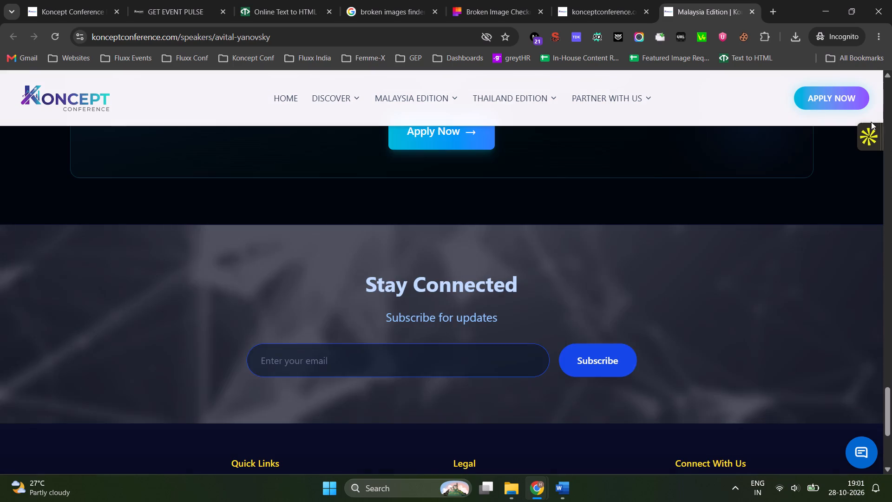
{"action": "left_click", "coordinate": [753, 10]}
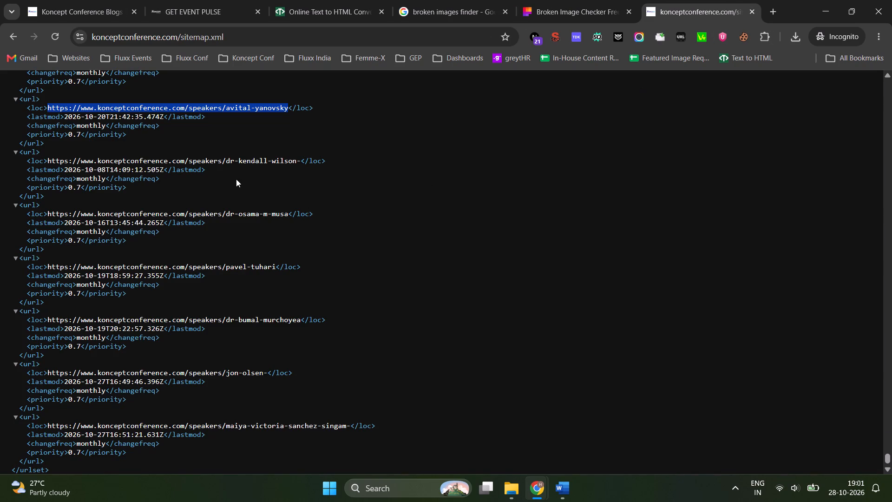
Open the sitemap's speaker URL last modified 2026-10-16 in a new tab, check which page loads, and close it.
{"action": "left_click_drag", "start_coordinate": [287, 214], "coordinate": [186, 216]}
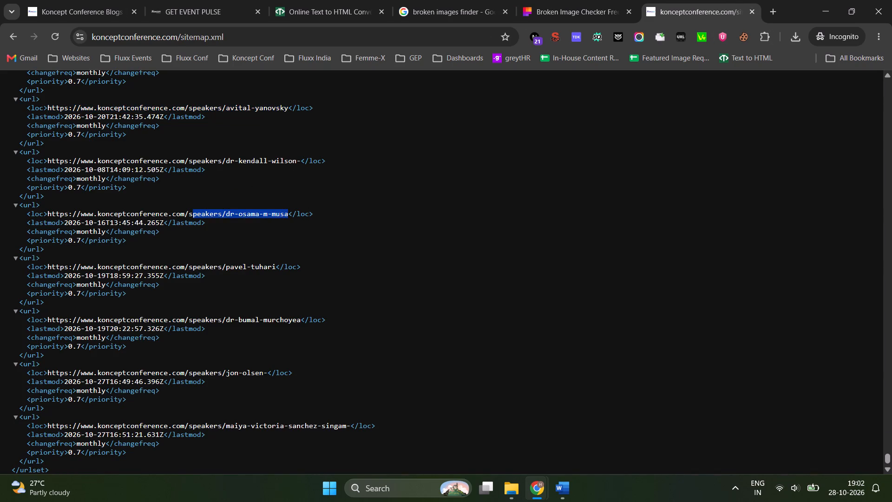
{"action": "left_click_drag", "start_coordinate": [186, 216], "coordinate": [46, 214]}
{"action": "right_click", "coordinate": [47, 214]}
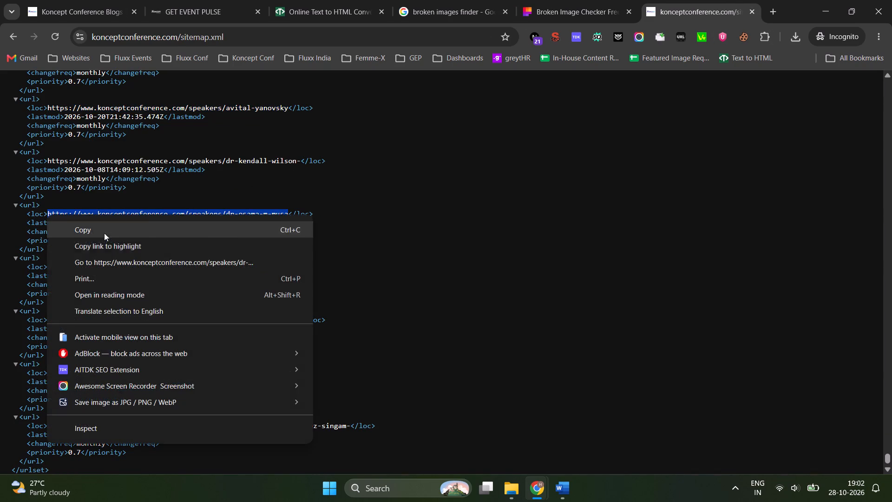
{"action": "left_click", "coordinate": [172, 263]}
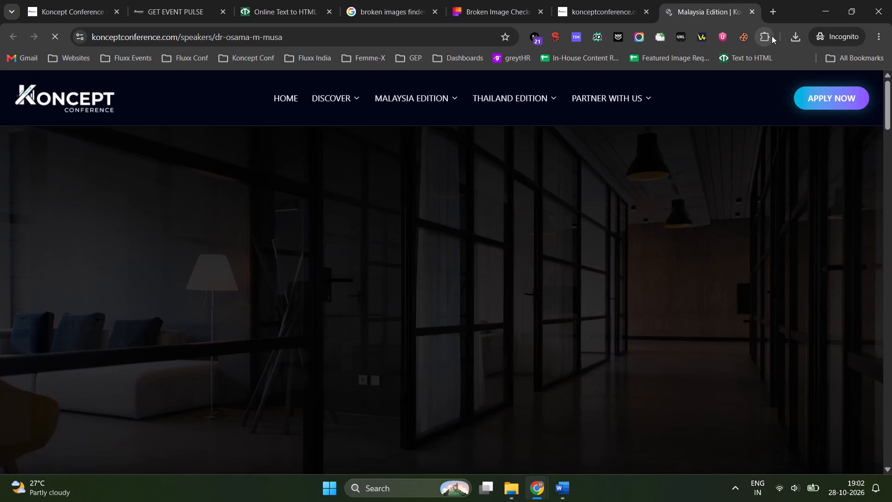
{"action": "left_click", "coordinate": [754, 12]}
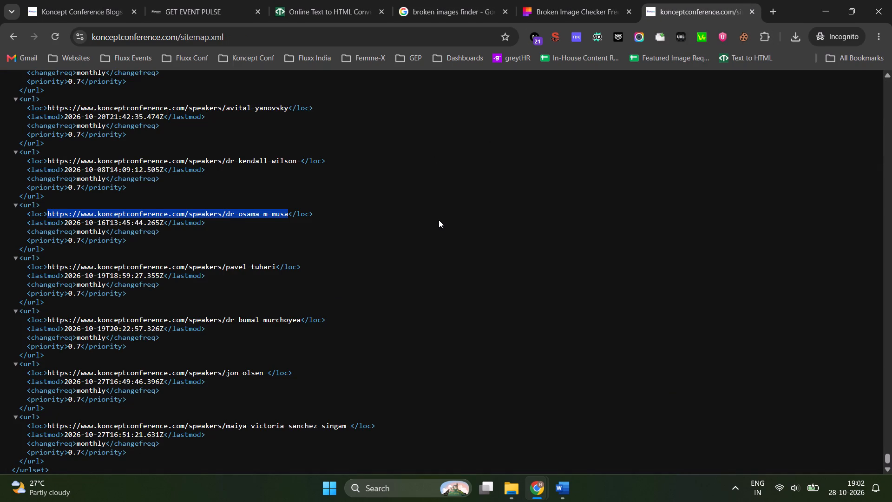
Switch to the Chrome window showing the URL inspection in Google Search Console.
{"action": "key", "text": "alt+Tab"}
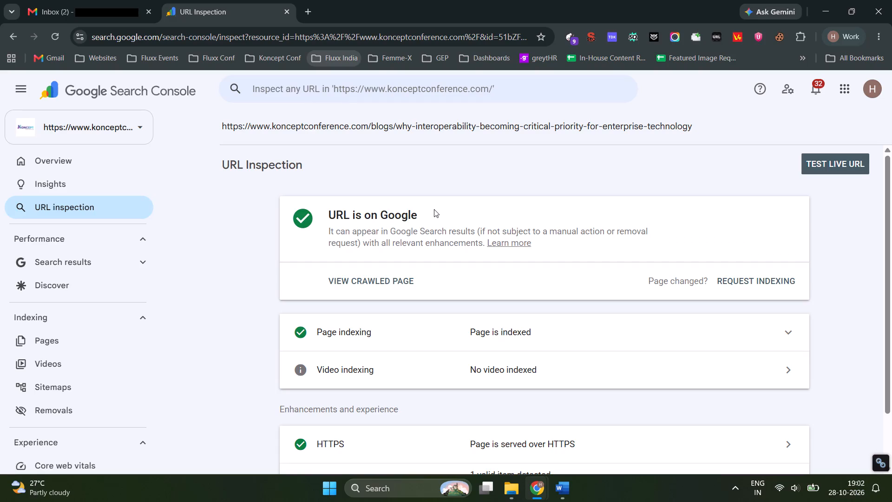
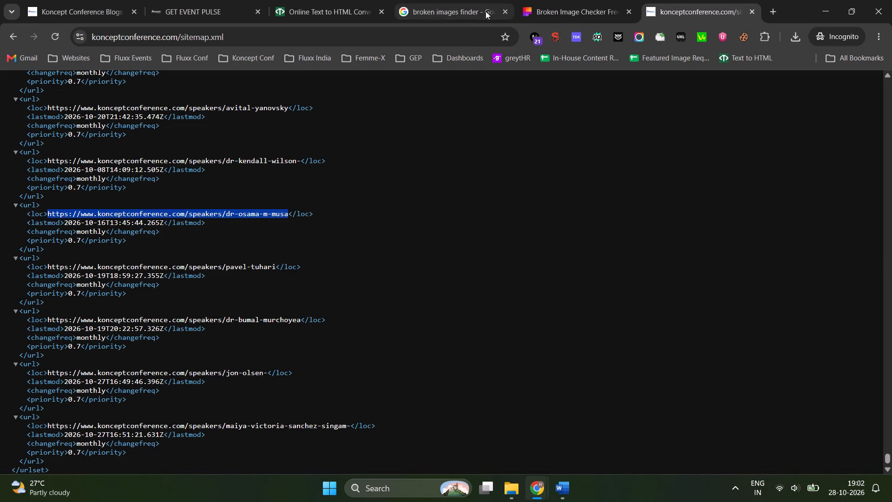
Switch to the GET EVENT PULSE page for managing the Koncept Blog posts.
{"action": "left_click", "coordinate": [199, 1]}
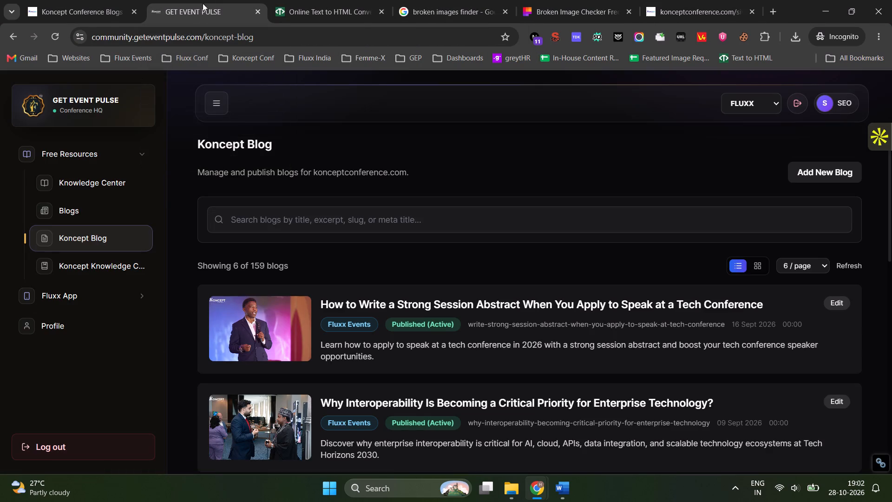
From the Koncept Conference blogs page, open the Thailand Edition's Our Speakers page in a new tab and switch to it.
{"action": "left_click", "coordinate": [59, 0]}
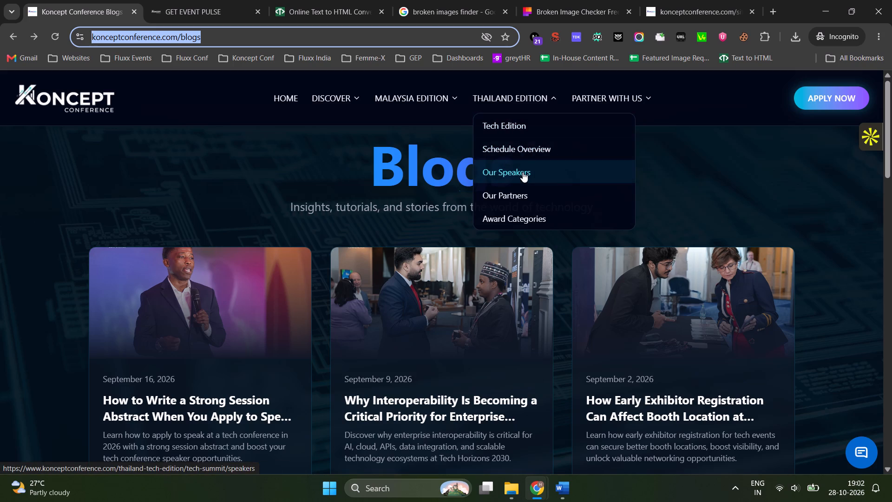
{"action": "middle_click", "coordinate": [523, 172]}
{"action": "left_click", "coordinate": [171, 0]}
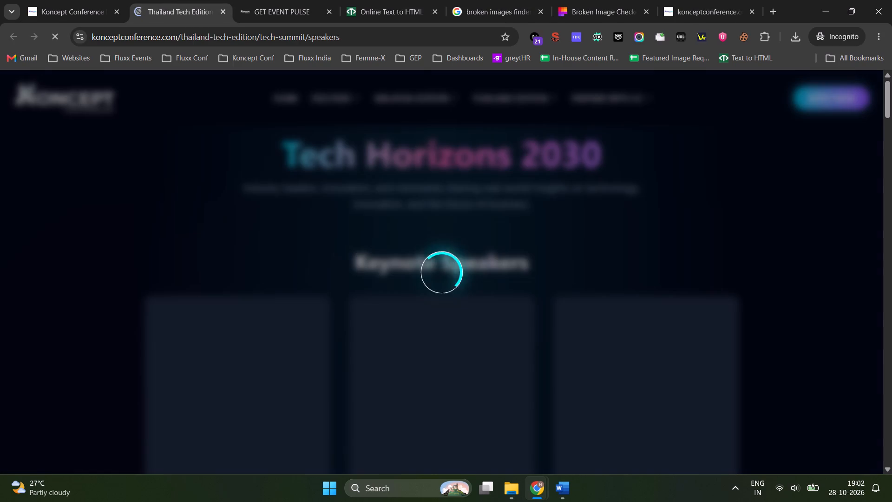
Open the full profile of the first keynote speaker, the Valitor, Inc. CEO, examine it, and return to the speakers page.
{"action": "scroll", "coordinate": [366, 234], "scroll_direction": "down", "scroll_amount": 4}
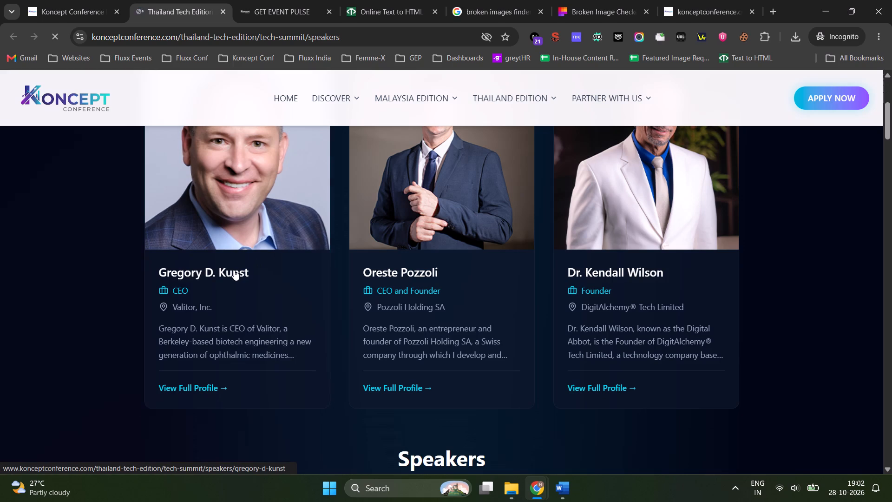
{"action": "left_click", "coordinate": [234, 271]}
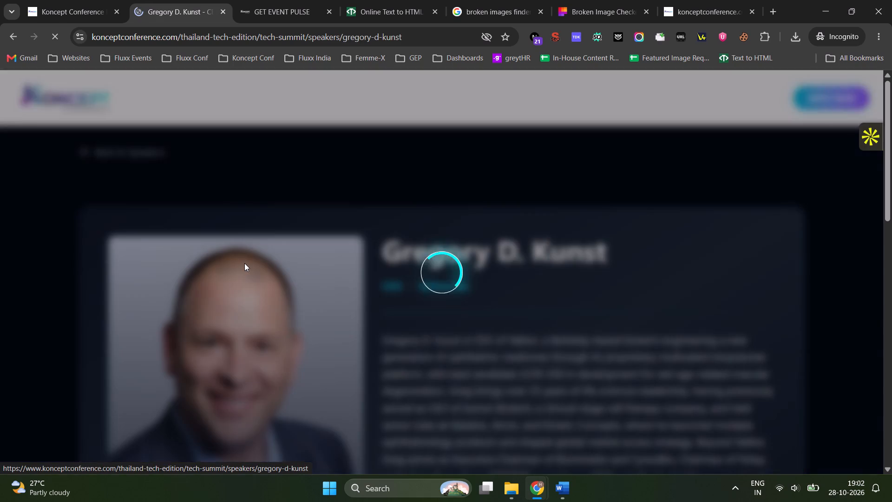
{"action": "scroll", "coordinate": [233, 223], "scroll_direction": "down", "scroll_amount": 6}
{"action": "scroll", "coordinate": [314, 239], "scroll_direction": "down", "scroll_amount": 3}
{"action": "scroll", "coordinate": [306, 249], "scroll_direction": "up", "scroll_amount": 16}
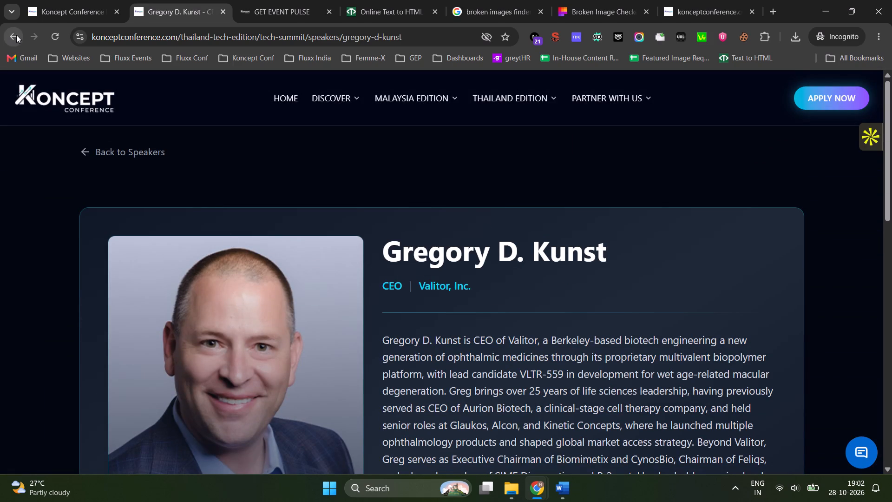
{"action": "left_click", "coordinate": [16, 35]}
{"action": "scroll", "coordinate": [689, 303], "scroll_direction": "up", "scroll_amount": 14}
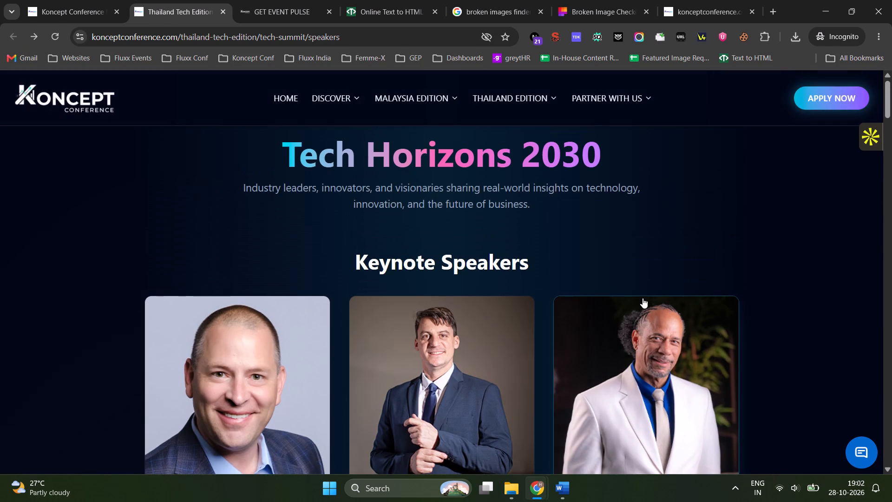
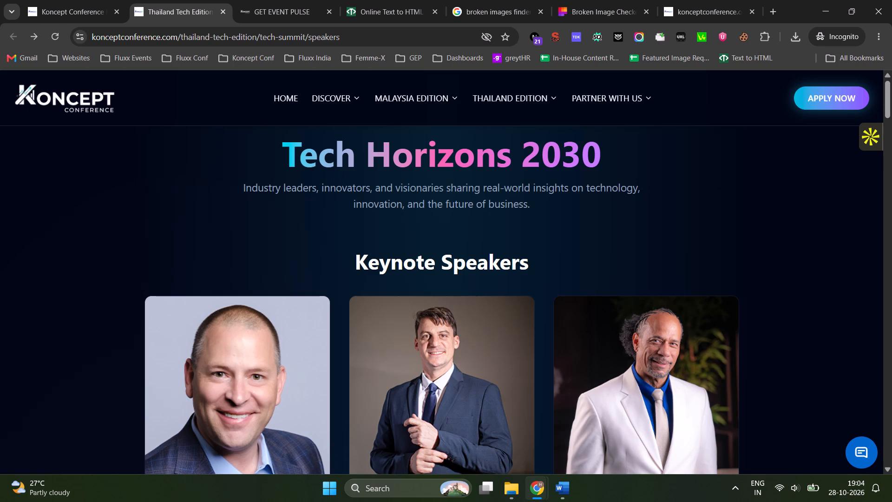
Look over the Tech Horizons 2030 keynote speakers on the Thailand edition speakers page.
{"action": "scroll", "coordinate": [331, 178], "scroll_direction": "down", "scroll_amount": 5}
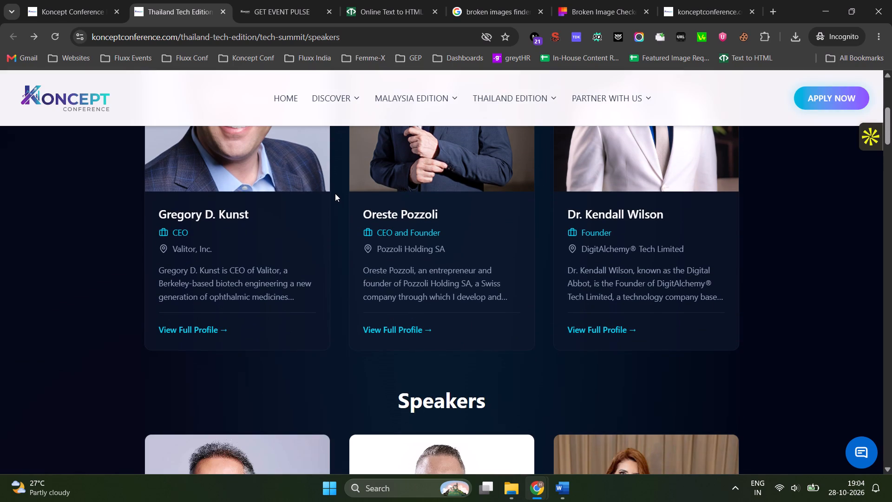
{"action": "scroll", "coordinate": [335, 193], "scroll_direction": "up", "scroll_amount": 10}
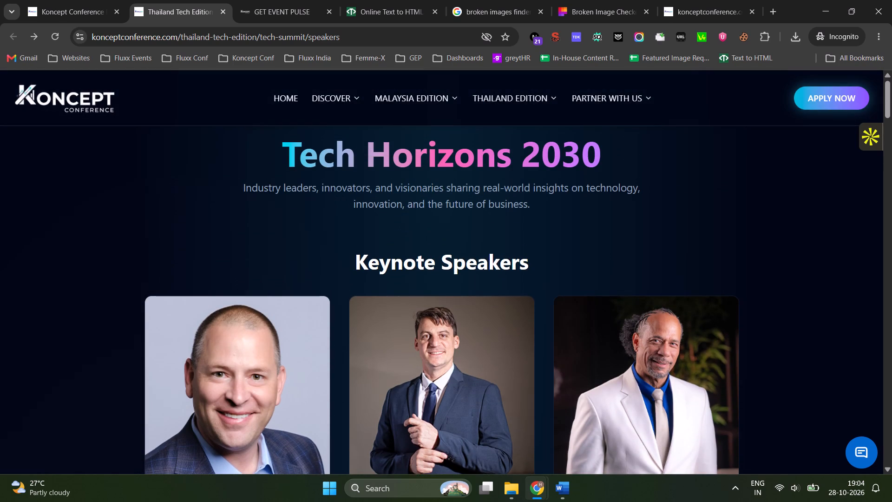
{"action": "left_click", "coordinate": [221, 185]}
{"action": "scroll", "coordinate": [299, 193], "scroll_direction": "up", "scroll_amount": 4}
{"action": "scroll", "coordinate": [389, 184], "scroll_direction": "up", "scroll_amount": 4}
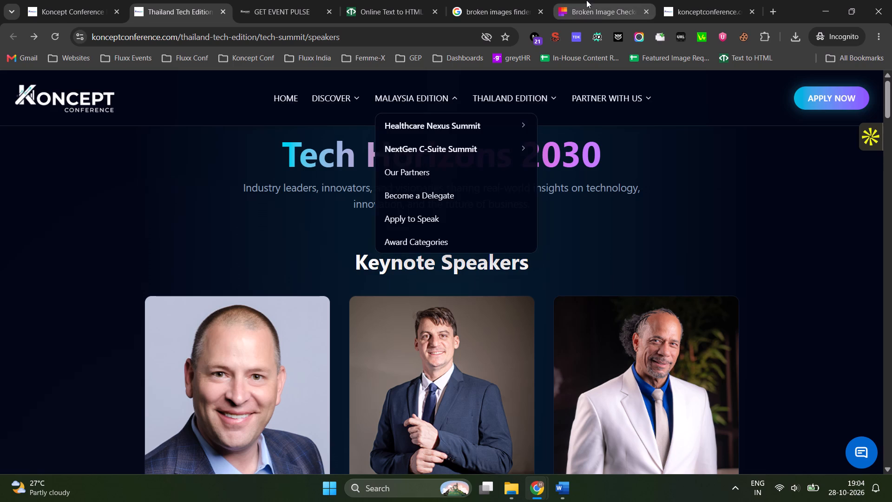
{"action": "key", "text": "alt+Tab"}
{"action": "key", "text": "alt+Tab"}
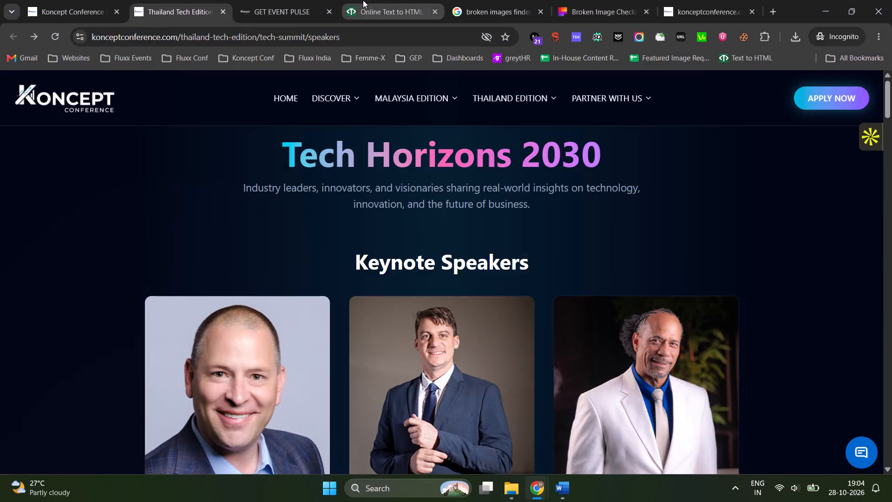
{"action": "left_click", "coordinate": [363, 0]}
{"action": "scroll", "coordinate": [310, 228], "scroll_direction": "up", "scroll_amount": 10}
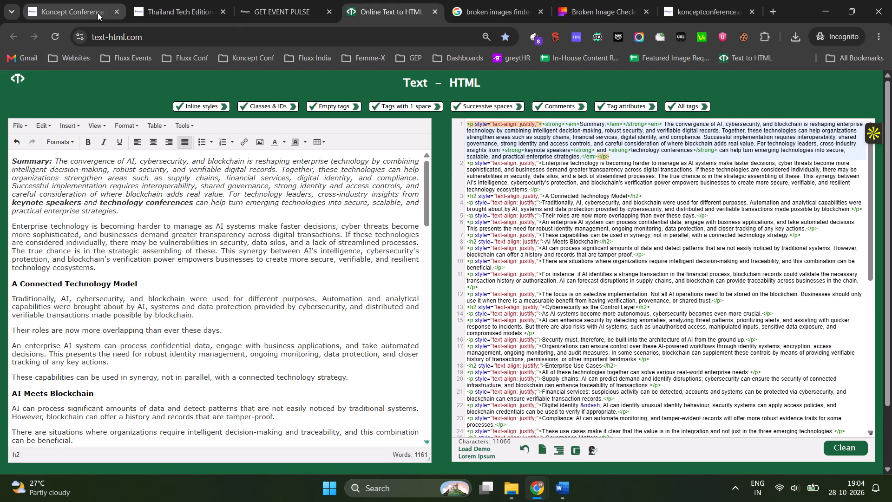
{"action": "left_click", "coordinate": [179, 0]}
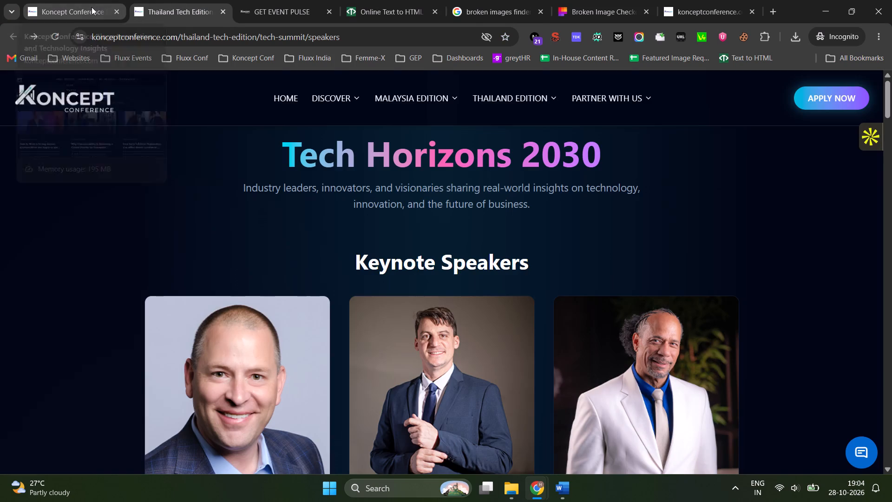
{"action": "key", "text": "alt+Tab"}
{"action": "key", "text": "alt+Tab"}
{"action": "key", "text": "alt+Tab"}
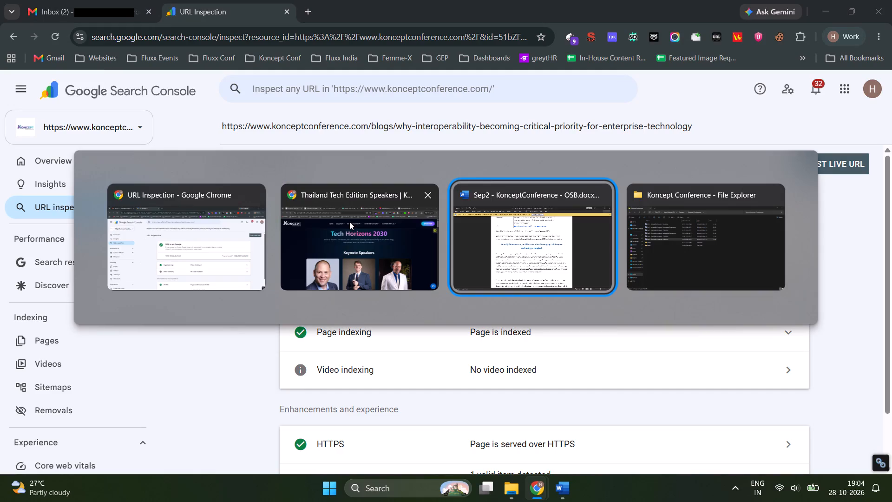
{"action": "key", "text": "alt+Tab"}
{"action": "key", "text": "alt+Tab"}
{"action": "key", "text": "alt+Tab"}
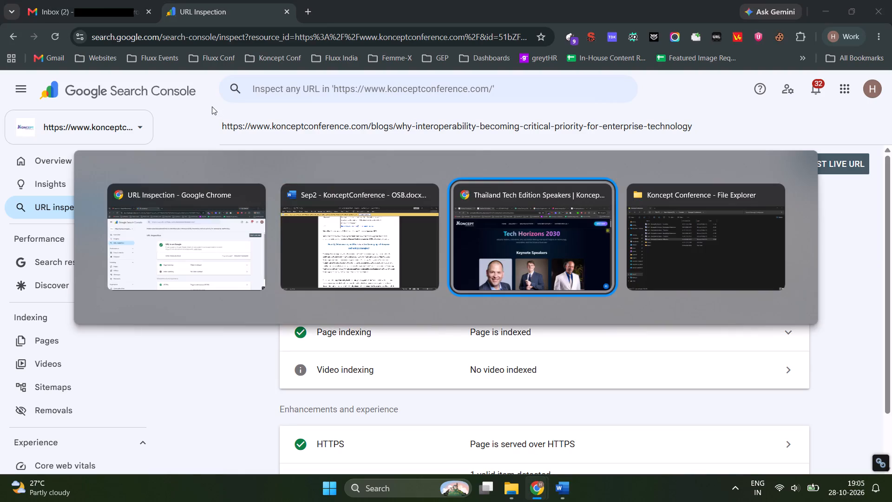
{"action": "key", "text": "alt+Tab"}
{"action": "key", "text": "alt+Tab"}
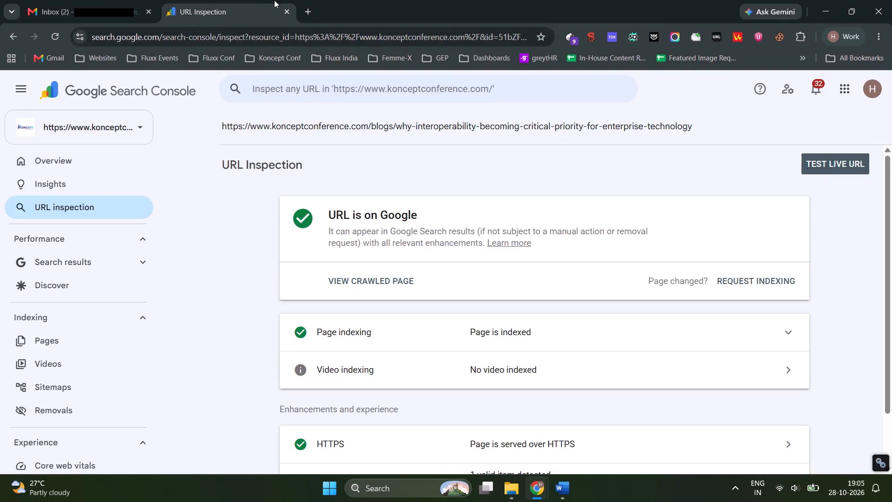
{"action": "left_click", "coordinate": [378, 0]}
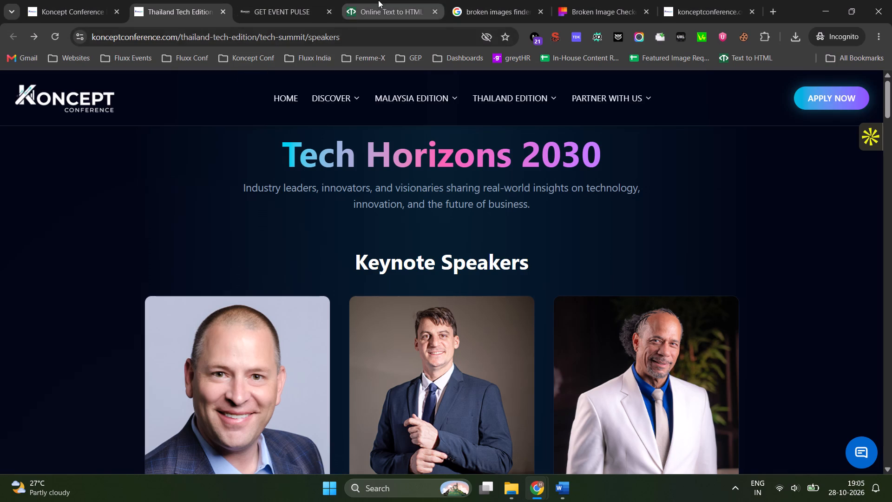
{"action": "scroll", "coordinate": [286, 222], "scroll_direction": "up", "scroll_amount": 2}
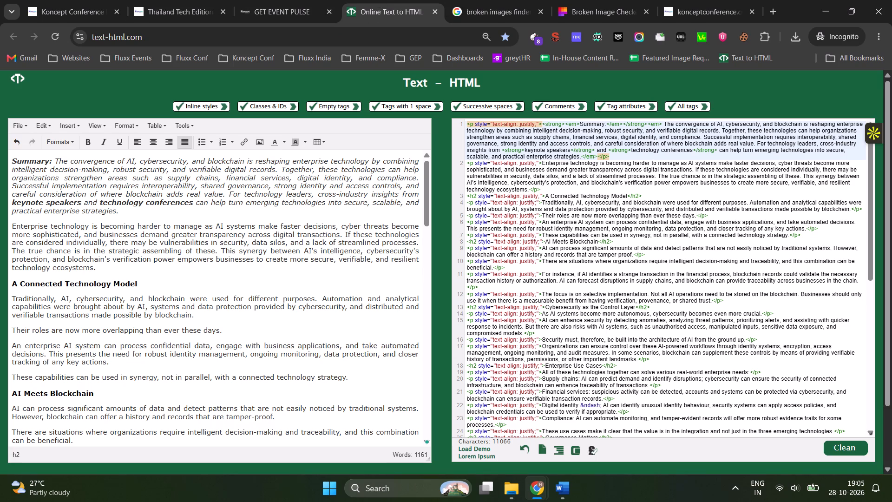
{"action": "scroll", "coordinate": [138, 228], "scroll_direction": "down", "scroll_amount": 8}
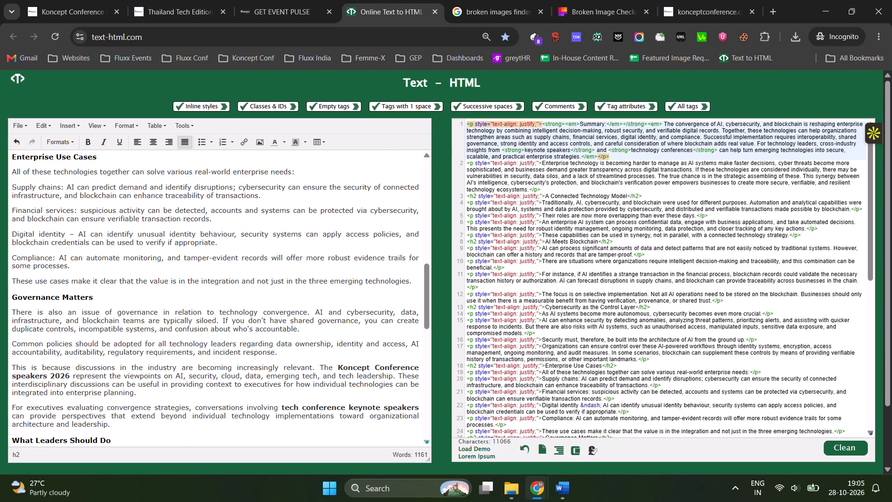
{"action": "scroll", "coordinate": [102, 293], "scroll_direction": "down", "scroll_amount": 2}
{"action": "left_click", "coordinate": [70, 262]}
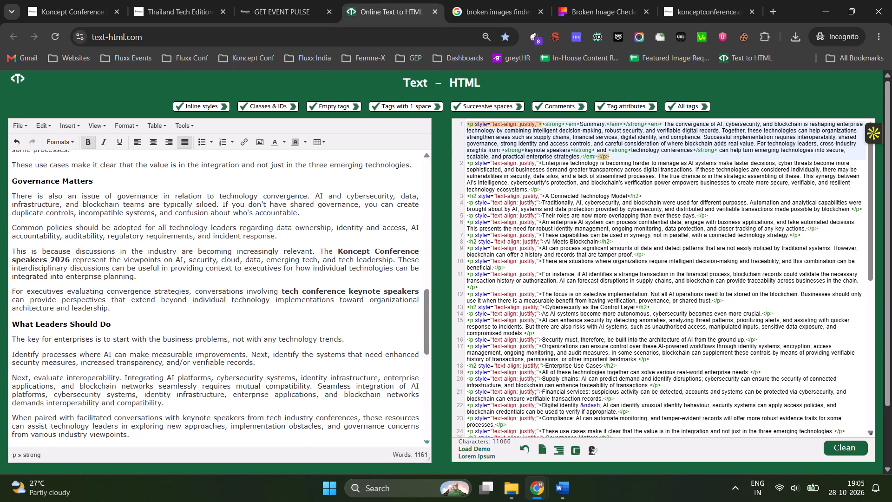
{"action": "key", "text": "ctrl+shift+Left"}
{"action": "key", "text": "ctrl+shift+Left"}
{"action": "key", "text": "ctrl+shift+Left"}
{"action": "key", "text": "ctrl+shift+Left"}
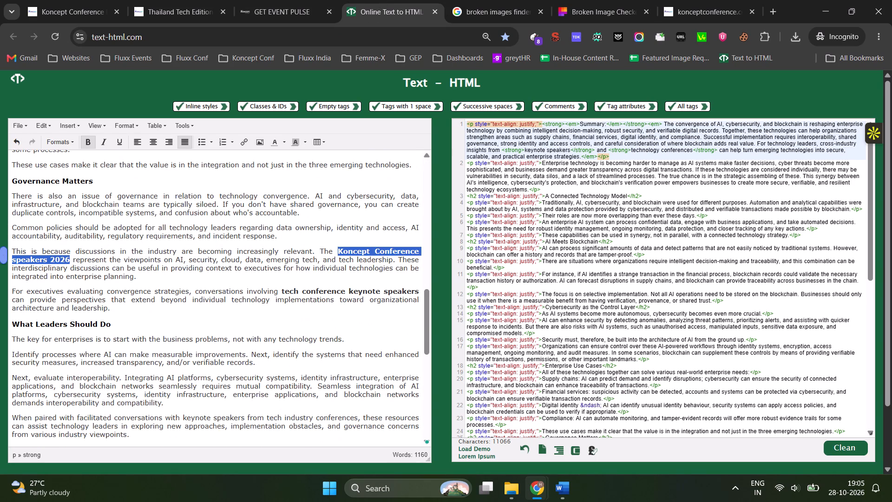
{"action": "key", "text": "ctrl+k"}
{"action": "key", "text": "ctrl+v"}
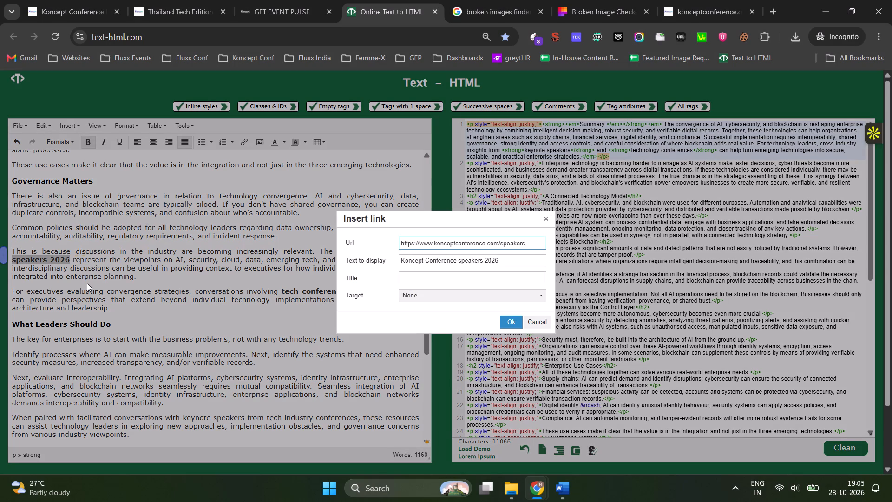
{"action": "key", "text": "Return"}
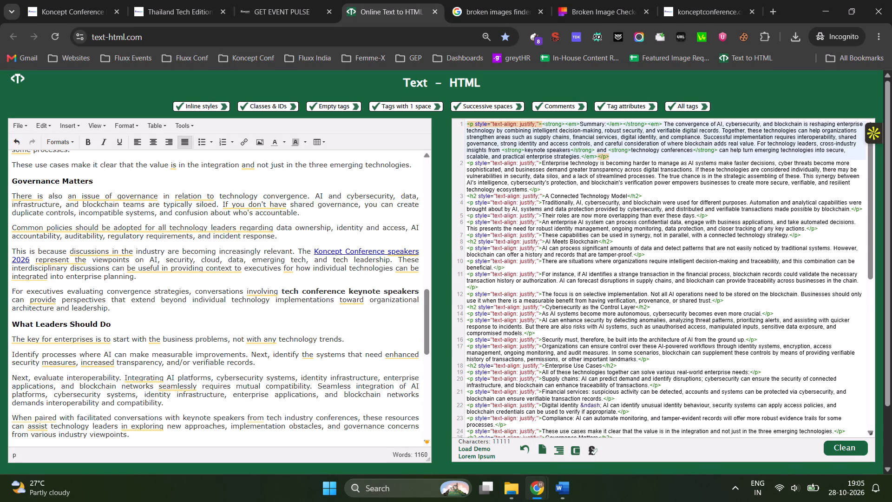
Make the linked phrase "Koncept Conference speakers 2026" bold and dismiss any writing suggestion.
{"action": "key", "text": "ctrl+shift+Left"}
{"action": "key", "text": "ctrl+shift+Left"}
{"action": "key", "text": "ctrl+shift+Left"}
{"action": "key", "text": "ctrl+shift+Left"}
{"action": "key", "text": "ctrl+b"}
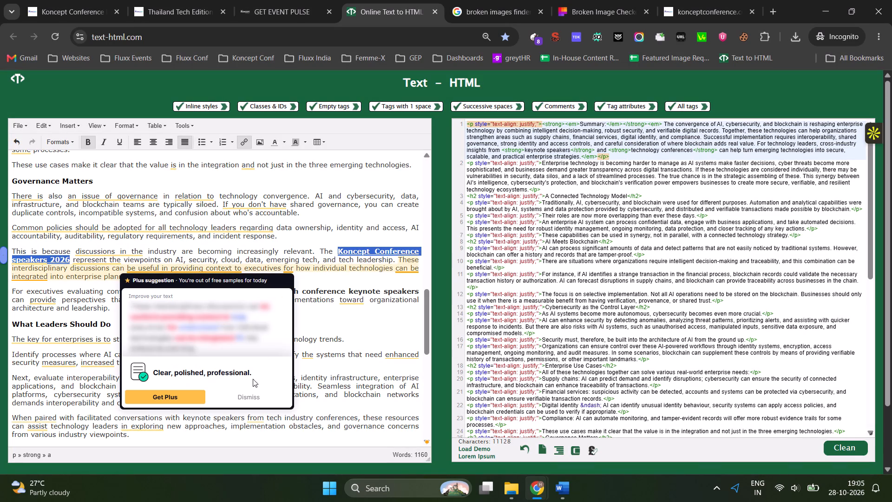
{"action": "left_click", "coordinate": [251, 397]}
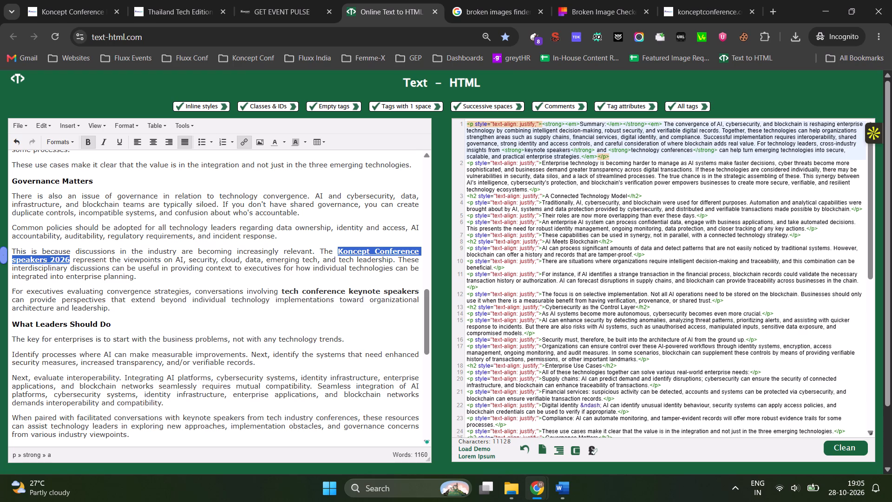
{"action": "left_click", "coordinate": [419, 291]}
{"action": "key", "text": "ctrl+shift+Left"}
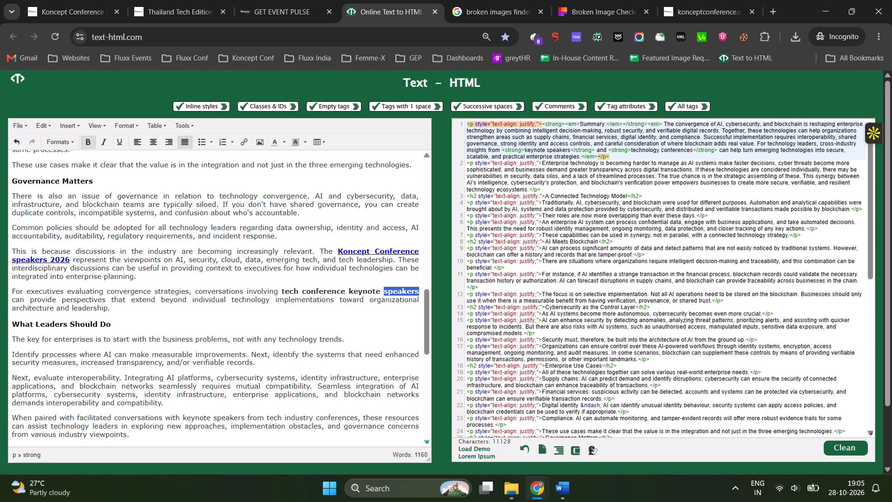
{"action": "key", "text": "ctrl+shift+Left"}
{"action": "key", "text": "ctrl+shift+Left"}
{"action": "key", "text": "ctrl+shift+Left"}
{"action": "key", "text": "ctrl+k"}
{"action": "key", "text": "ctrl+v"}
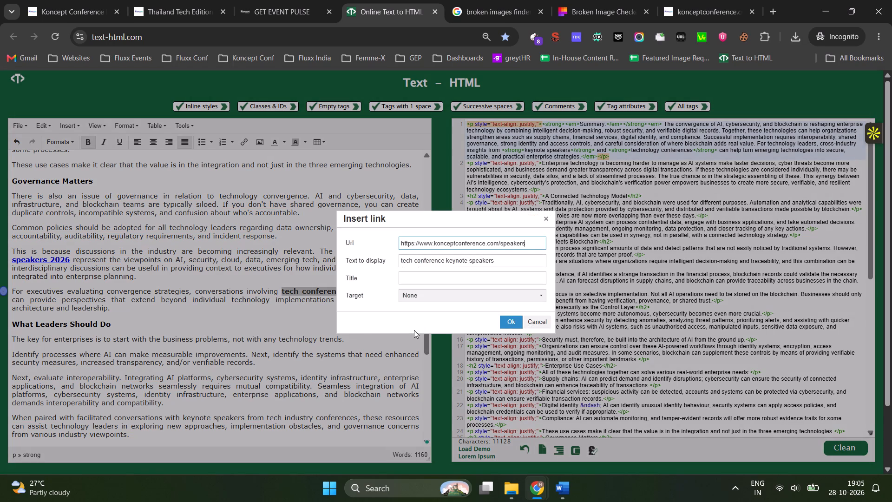
{"action": "key", "text": "Return"}
{"action": "key", "text": "ctrl+shift+Left"}
{"action": "key", "text": "ctrl+shift+Left"}
{"action": "key", "text": "ctrl+shift+Left"}
{"action": "key", "text": "ctrl+shift+Left"}
{"action": "key", "text": "ctrl+b"}
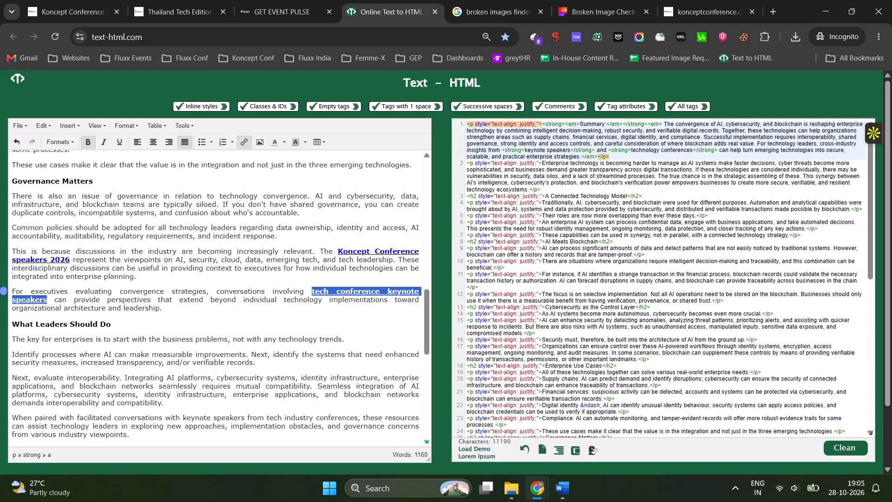
{"action": "left_click", "coordinate": [288, 305]}
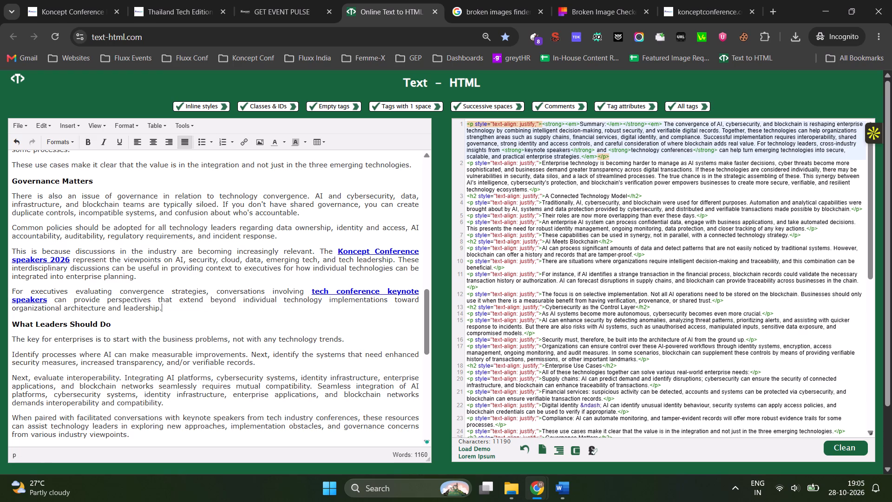
{"action": "scroll", "coordinate": [252, 306], "scroll_direction": "down", "scroll_amount": 3}
{"action": "scroll", "coordinate": [191, 318], "scroll_direction": "down", "scroll_amount": 1}
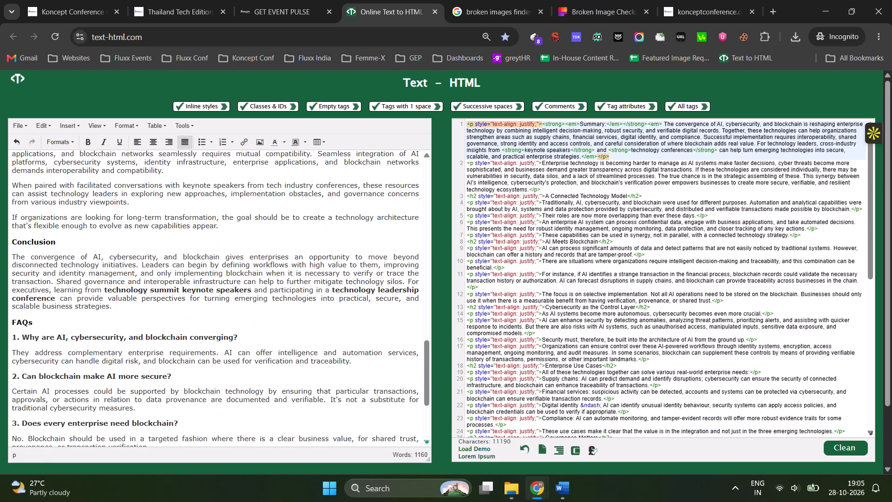
{"action": "left_click", "coordinate": [251, 290]}
{"action": "key", "text": "ctrl+shift+Left"}
{"action": "key", "text": "ctrl+shift+Left"}
{"action": "key", "text": "ctrl+shift+Left"}
{"action": "key", "text": "ctrl+shift+Left"}
{"action": "key", "text": "ctrl+k"}
{"action": "key", "text": "ctrl+v"}
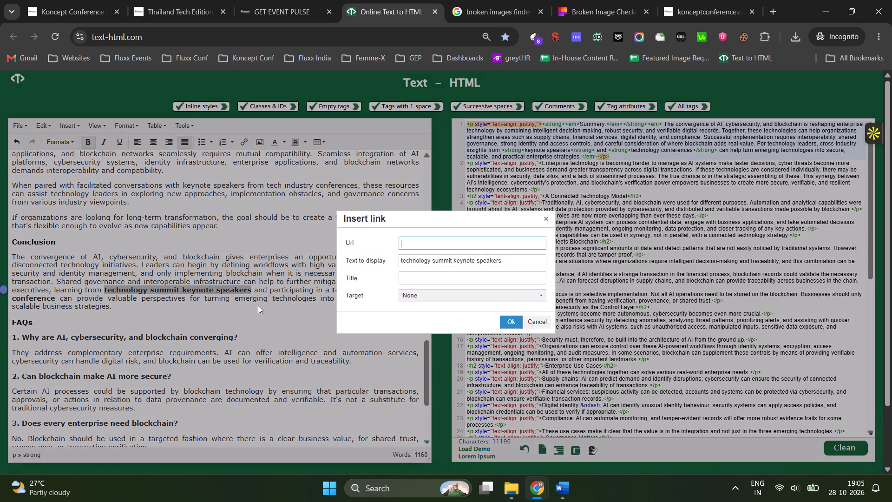
{"action": "key", "text": "Return"}
{"action": "key", "text": "ctrl+shift+Left"}
{"action": "key", "text": "ctrl+shift+Left"}
{"action": "key", "text": "ctrl+shift+Left"}
{"action": "key", "text": "ctrl+shift+Left"}
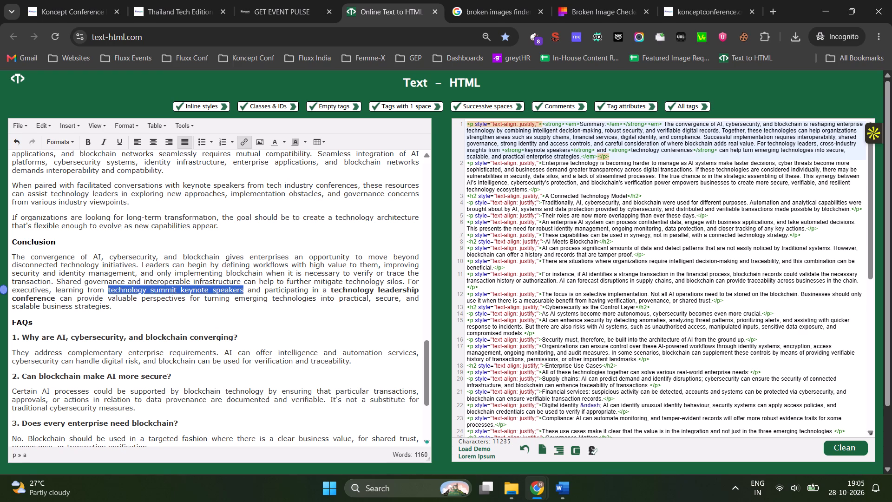
{"action": "key", "text": "ctrl+b"}
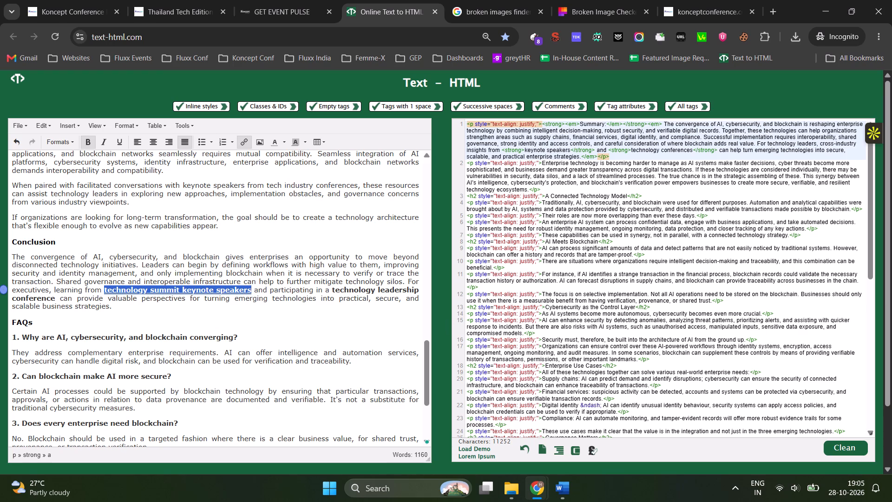
{"action": "left_click", "coordinate": [55, 299]}
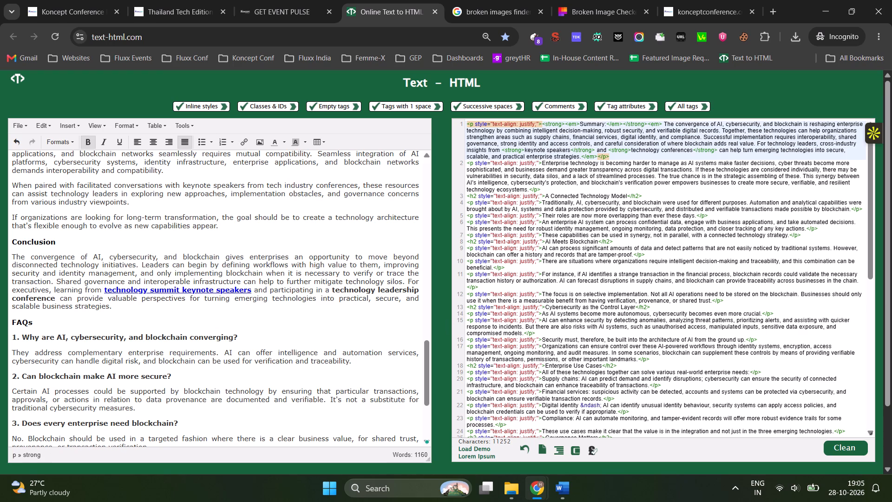
{"action": "key", "text": "ctrl+shift+Left"}
{"action": "key", "text": "ctrl+shift+Left"}
{"action": "key", "text": "ctrl+shift+Left"}
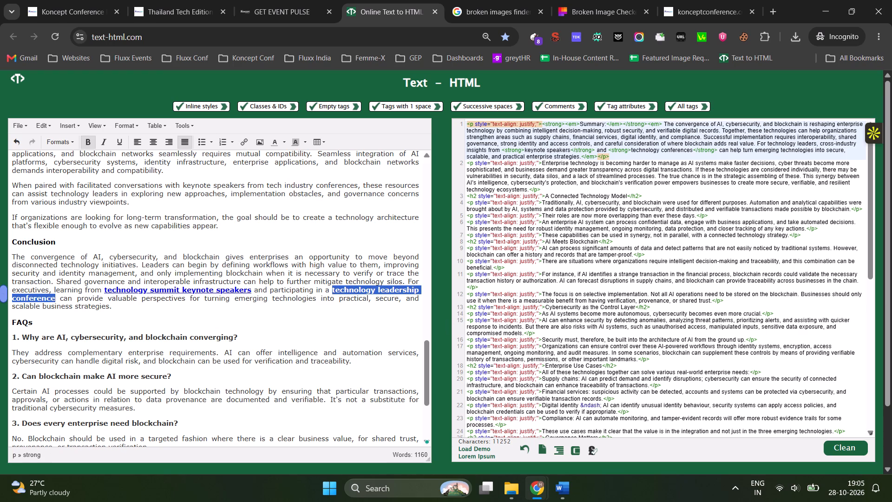
{"action": "key", "text": "ctrl+k"}
{"action": "key", "text": "ctrl+v"}
{"action": "key", "text": "ctrl+shift+Left"}
{"action": "key", "text": "BackSpace"}
{"action": "key", "text": "Return"}
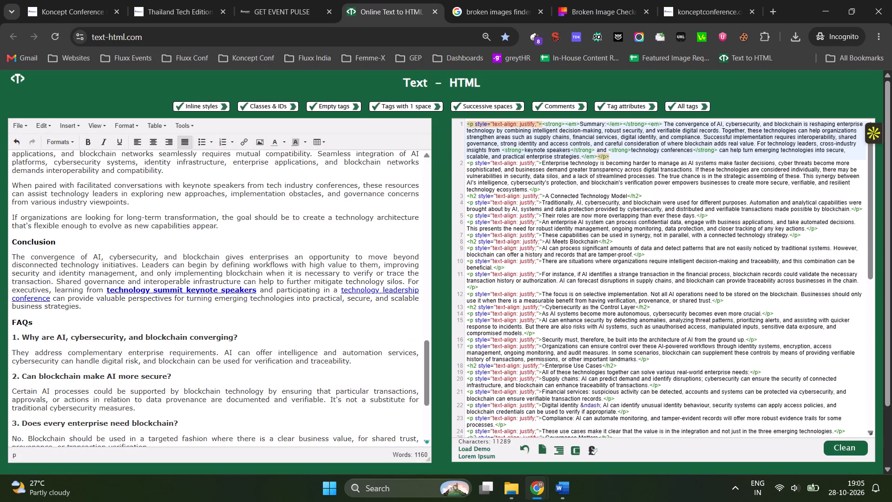
{"action": "key", "text": "ctrl+shift+Left"}
{"action": "key", "text": "ctrl+shift+Left"}
{"action": "key", "text": "ctrl+shift+Left"}
{"action": "key", "text": "ctrl+b"}
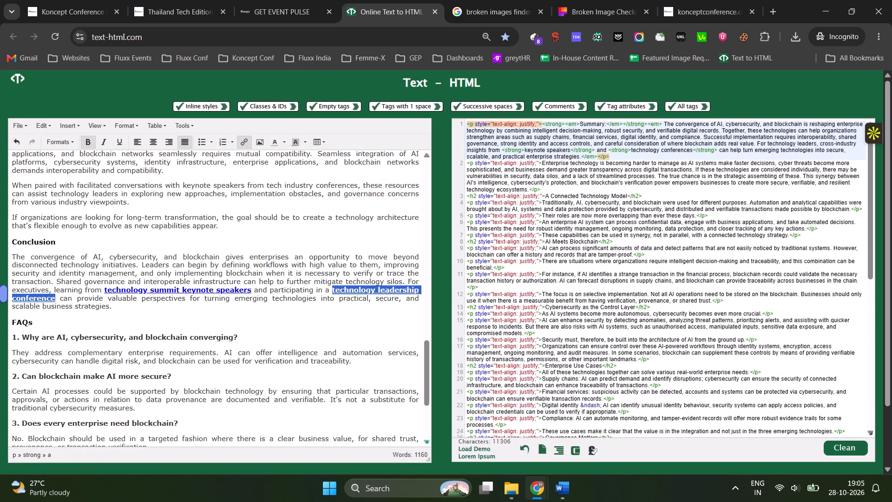
{"action": "left_click", "coordinate": [216, 234]}
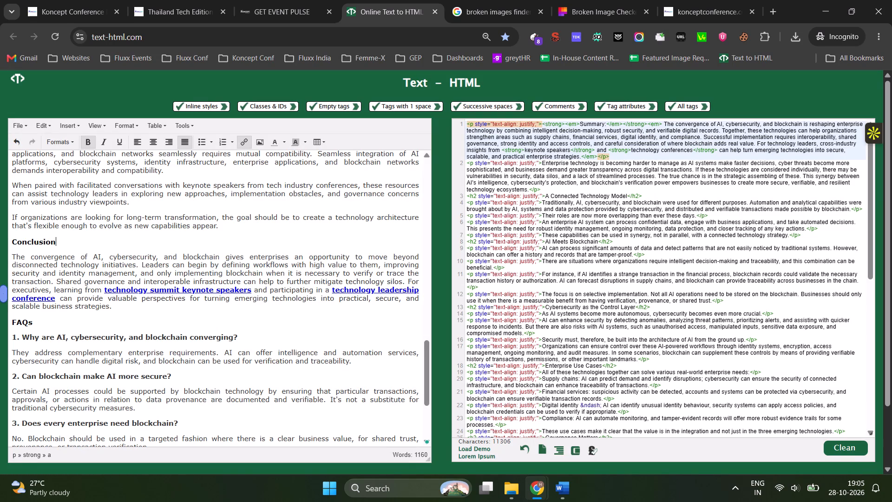
Review the article from the FAQs and Interesting Reads back to the linked phrases under Governance Matters.
{"action": "scroll", "coordinate": [217, 234], "scroll_direction": "down", "scroll_amount": 7}
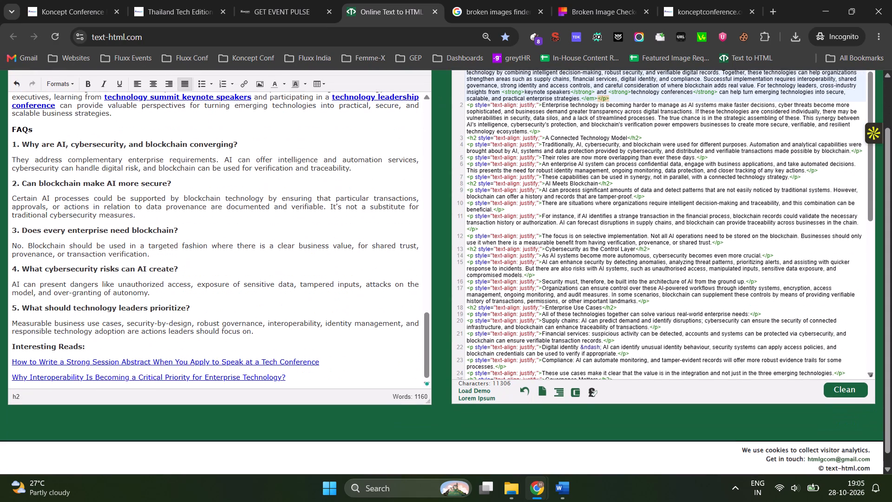
{"action": "scroll", "coordinate": [268, 250], "scroll_direction": "up", "scroll_amount": 7}
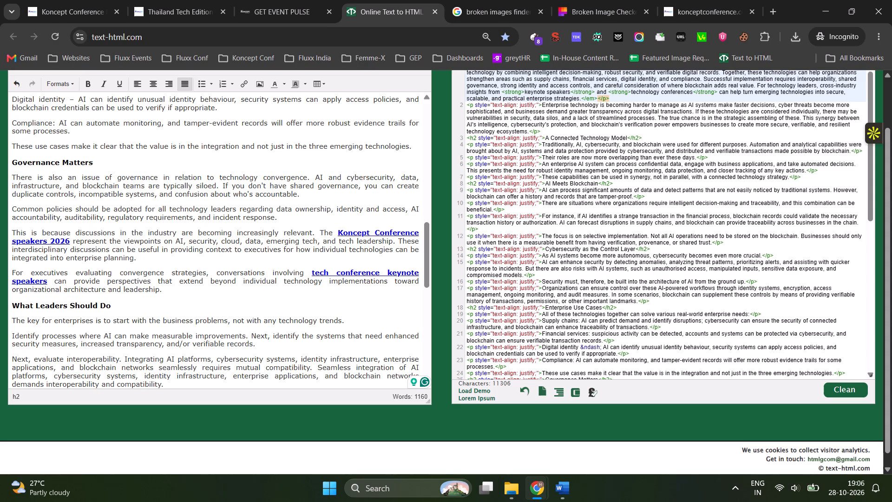
Review the linked phrases and surrounding text from Governance Matters through the Conclusion to the first FAQs.
{"action": "scroll", "coordinate": [247, 254], "scroll_direction": "down", "scroll_amount": 4}
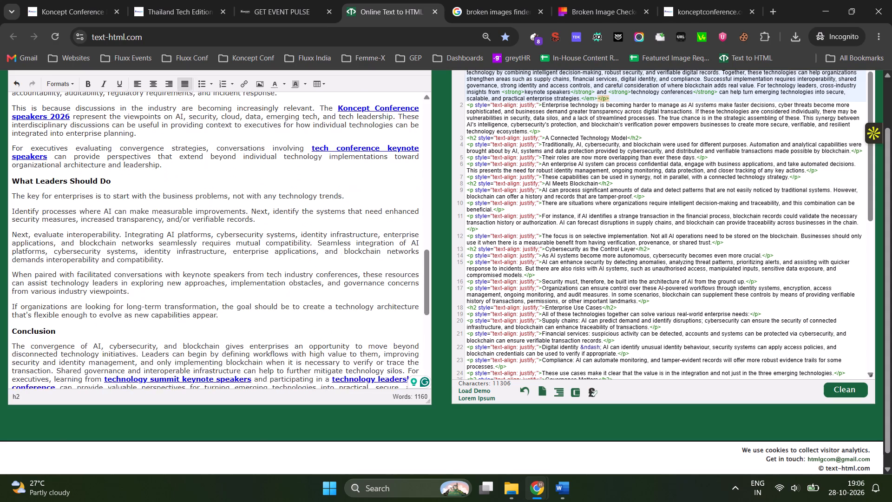
{"action": "scroll", "coordinate": [249, 252], "scroll_direction": "down", "scroll_amount": 3}
{"action": "scroll", "coordinate": [250, 251], "scroll_direction": "up", "scroll_amount": 3}
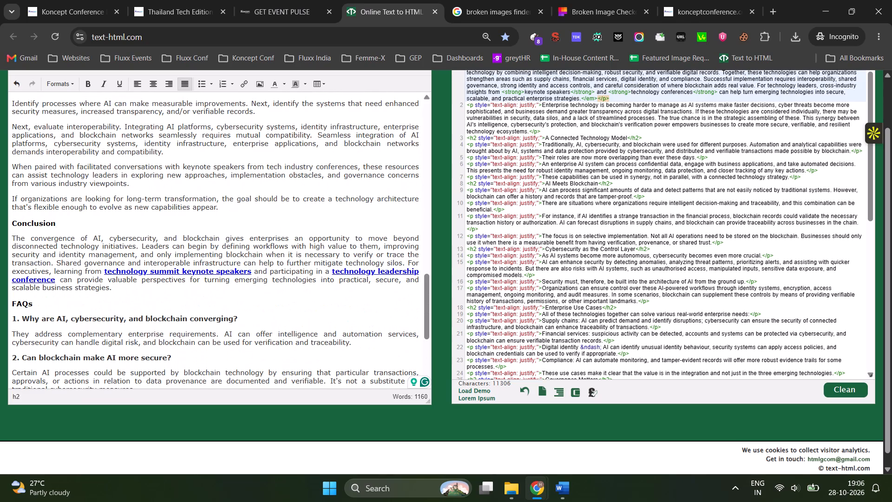
{"action": "scroll", "coordinate": [250, 251], "scroll_direction": "down", "scroll_amount": 4}
{"action": "scroll", "coordinate": [250, 251], "scroll_direction": "up", "scroll_amount": 2}
{"action": "scroll", "coordinate": [250, 251], "scroll_direction": "down", "scroll_amount": 4}
{"action": "scroll", "coordinate": [250, 251], "scroll_direction": "up", "scroll_amount": 7}
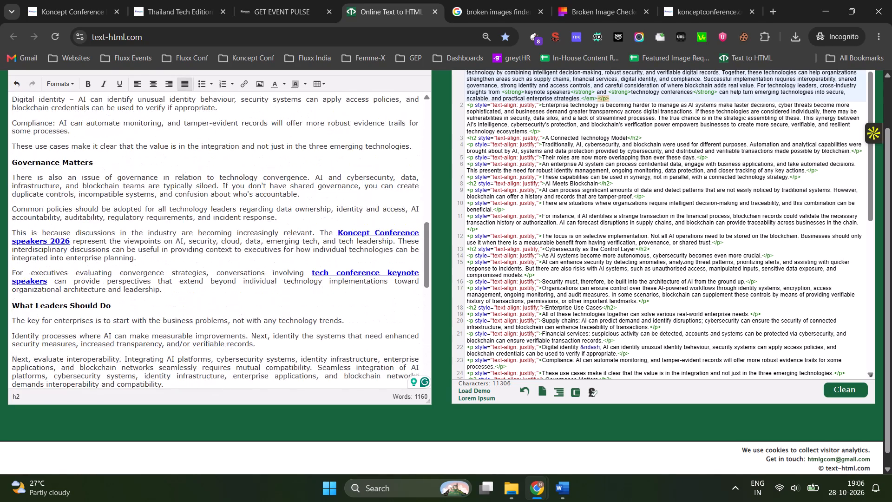
Remove the bold formatting from "keynote speakers" and "technology conferences" in the Summary paragraph, keeping the text italic and the "Summary:" label bold.
{"action": "scroll", "coordinate": [250, 245], "scroll_direction": "up", "scroll_amount": 17}
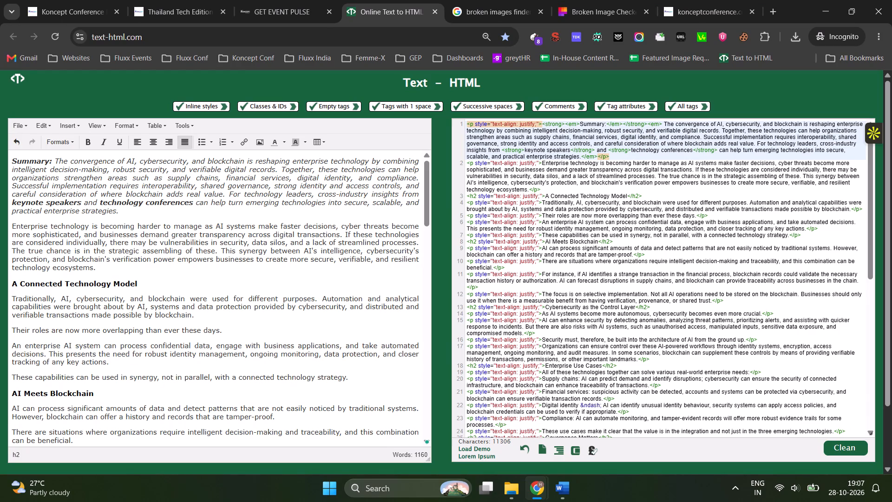
{"action": "left_click_drag", "start_coordinate": [126, 210], "coordinate": [55, 159]}
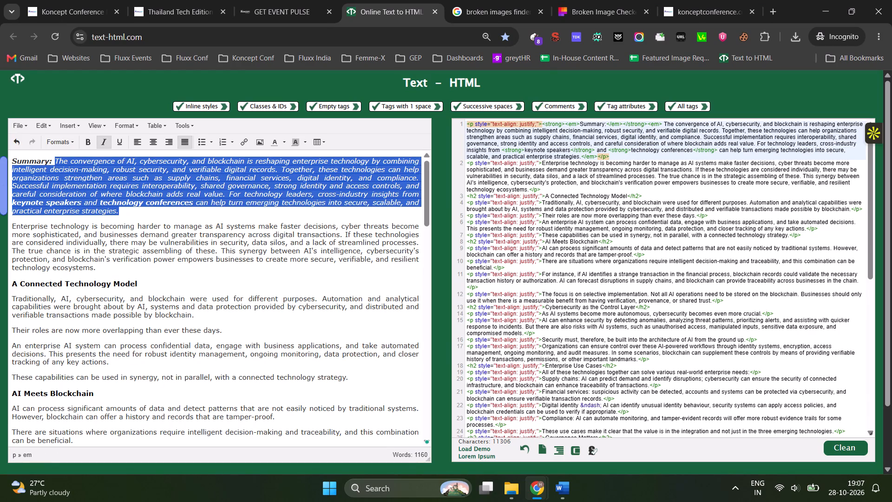
{"action": "key", "text": "ctrl+b"}
{"action": "key", "text": "ctrl+b"}
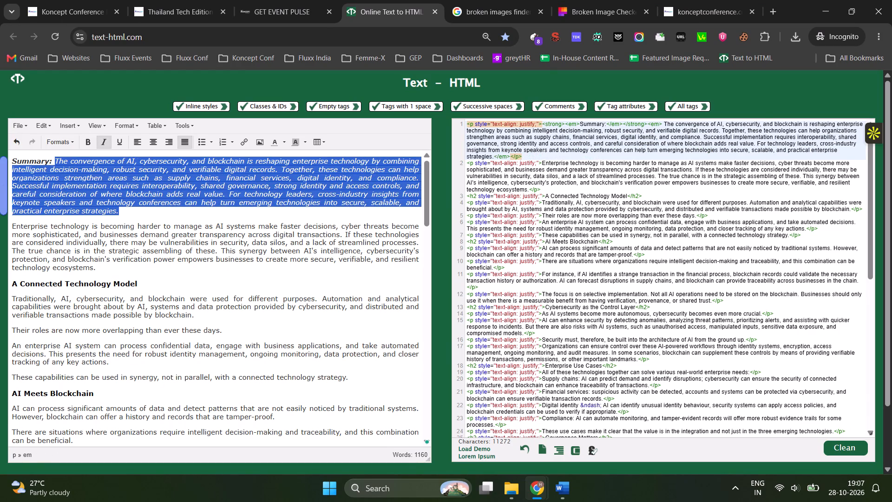
{"action": "left_click", "coordinate": [199, 235]}
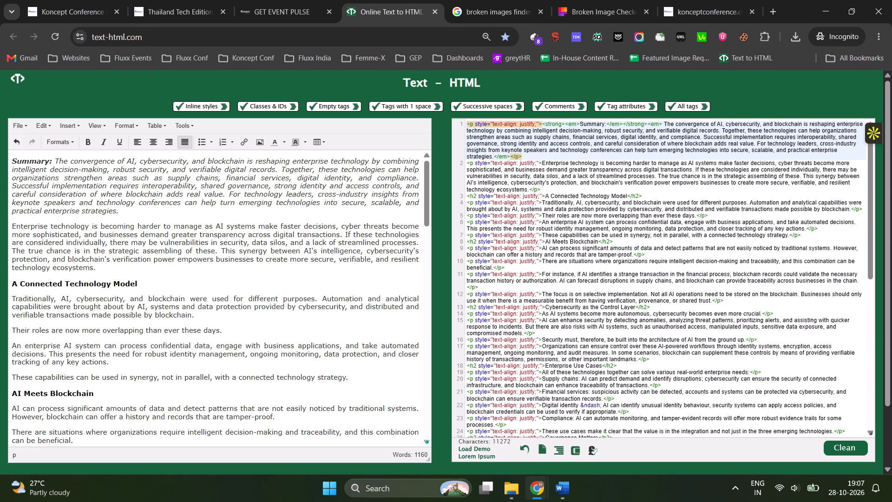
{"action": "scroll", "coordinate": [154, 264], "scroll_direction": "down", "scroll_amount": 1}
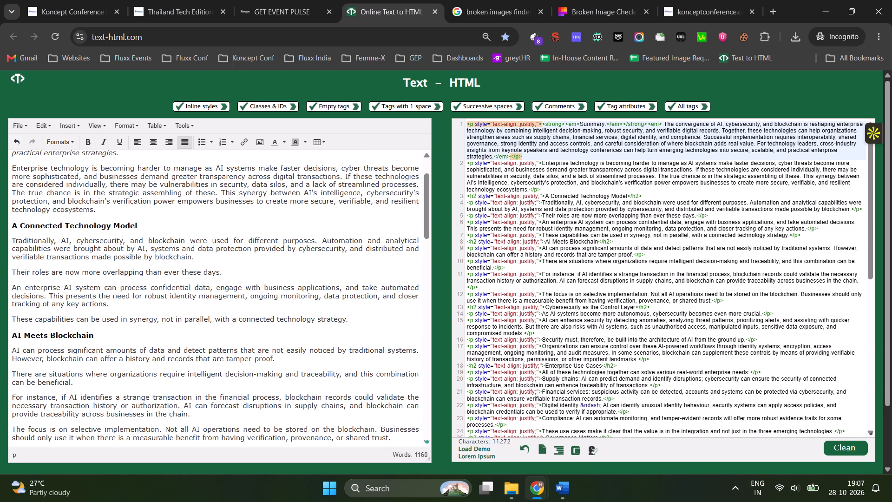
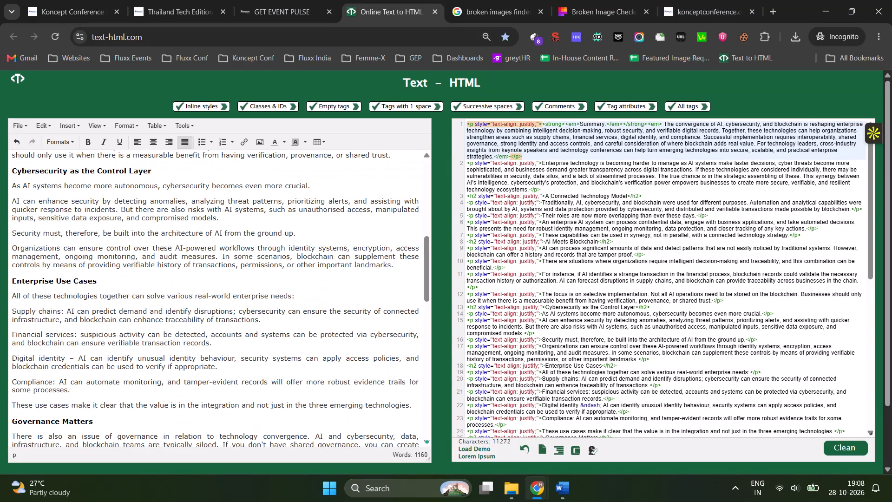
Review the article from Cybersecurity as the Control Layer through the FAQs and Interesting Reads, then back up to A Connected Technology Model.
{"action": "scroll", "coordinate": [276, 313], "scroll_direction": "down", "scroll_amount": 11}
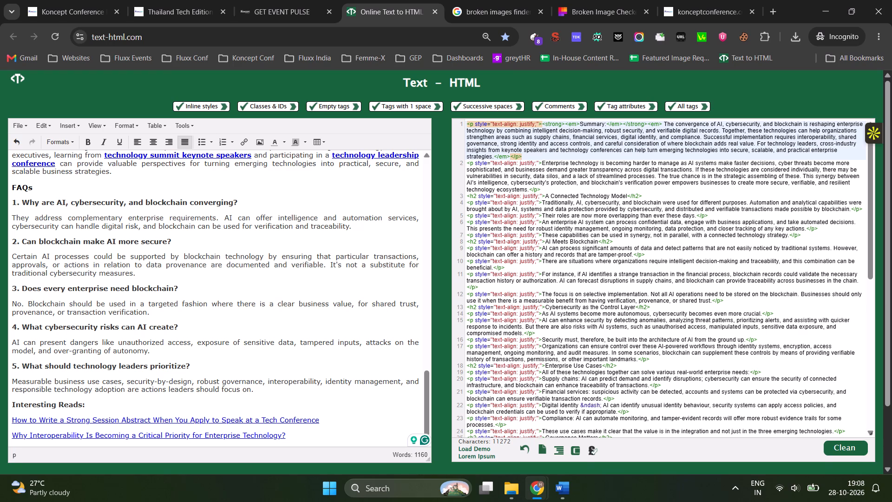
{"action": "scroll", "coordinate": [246, 316], "scroll_direction": "down", "scroll_amount": 1}
{"action": "scroll", "coordinate": [246, 310], "scroll_direction": "up", "scroll_amount": 20}
{"action": "scroll", "coordinate": [246, 310], "scroll_direction": "up", "scroll_amount": 7}
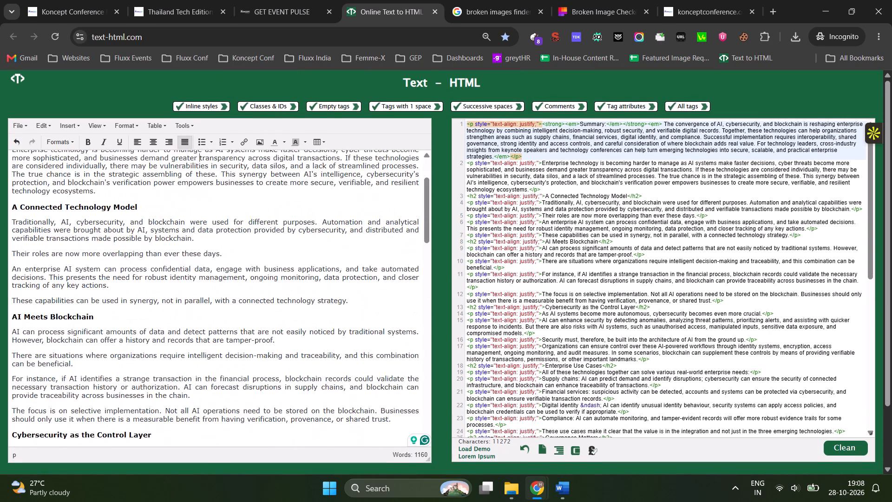
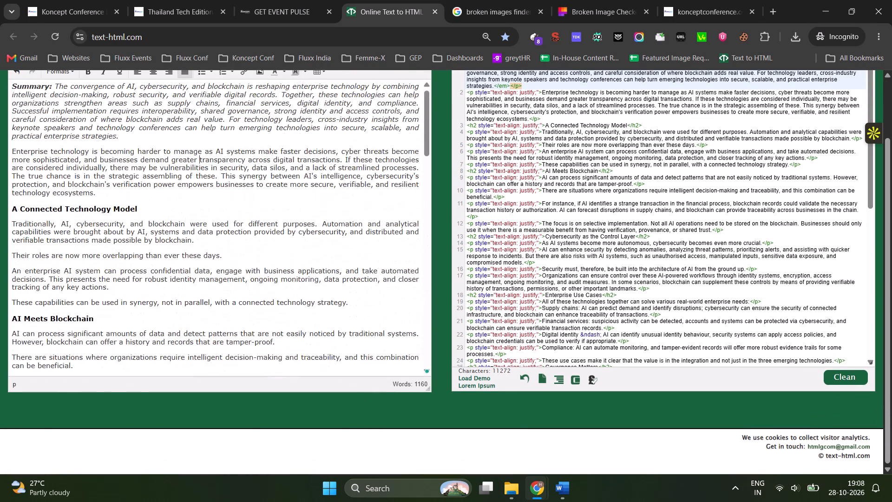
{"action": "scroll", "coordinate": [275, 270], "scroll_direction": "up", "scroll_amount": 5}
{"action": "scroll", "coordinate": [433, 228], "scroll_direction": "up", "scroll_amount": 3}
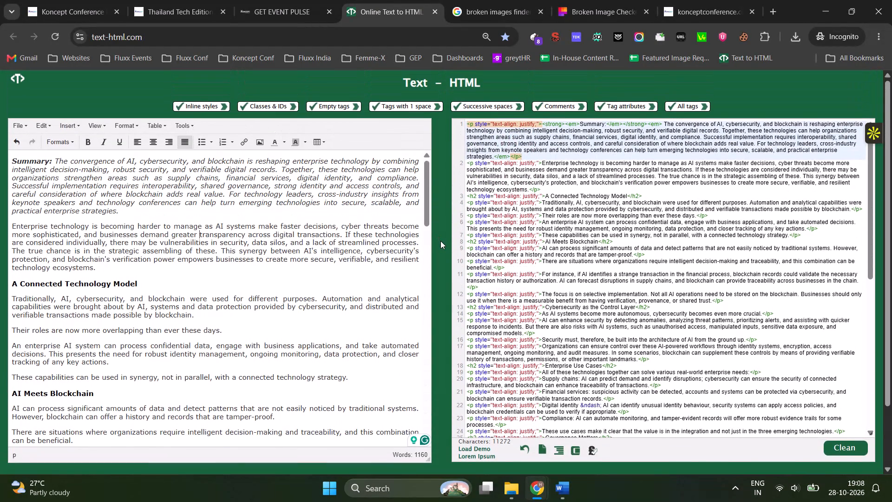
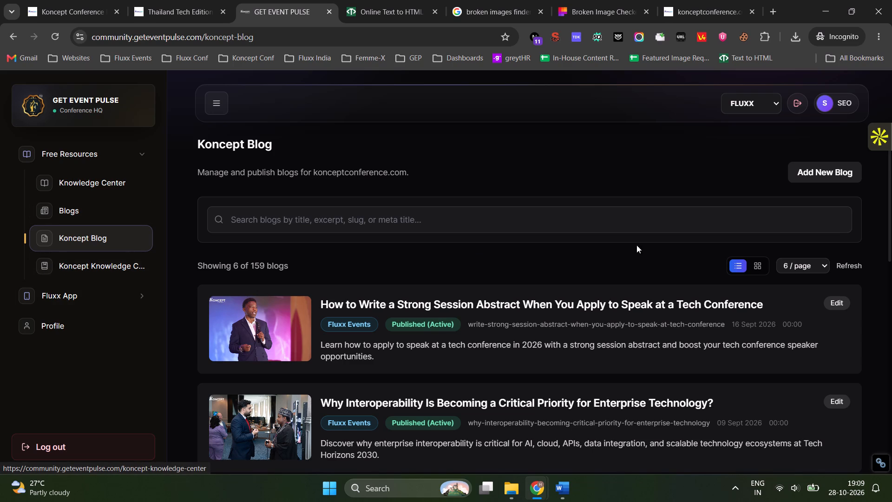
Reload the Koncept Blog management page, expand Free Resources again and look over the refreshed list of blogs.
{"action": "left_click", "coordinate": [48, 39]}
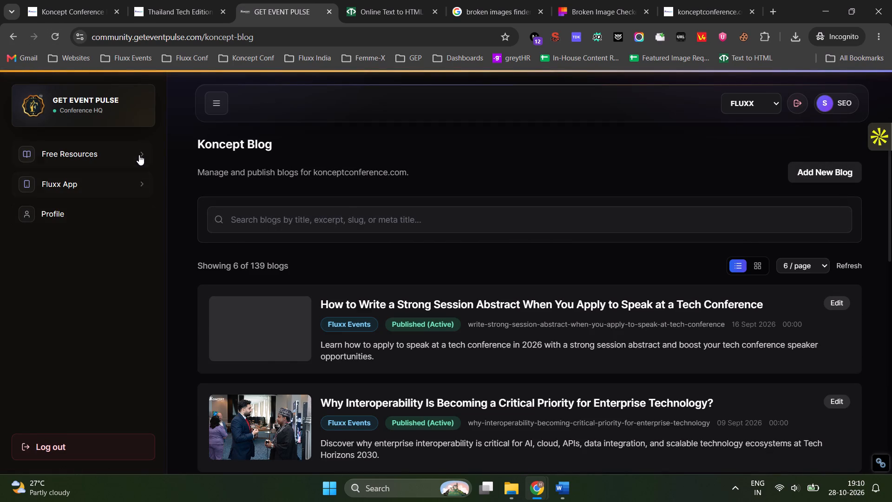
{"action": "left_click", "coordinate": [139, 155]}
{"action": "scroll", "coordinate": [533, 266], "scroll_direction": "down", "scroll_amount": 1}
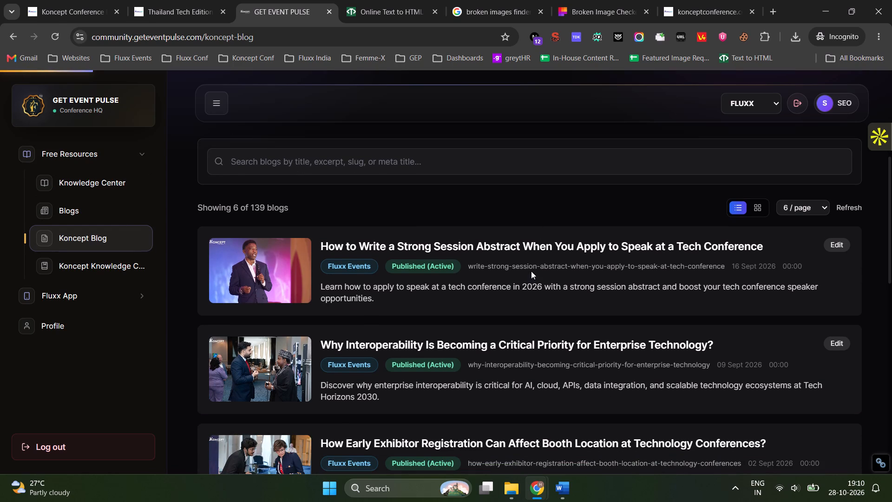
{"action": "scroll", "coordinate": [534, 267], "scroll_direction": "up", "scroll_amount": 4}
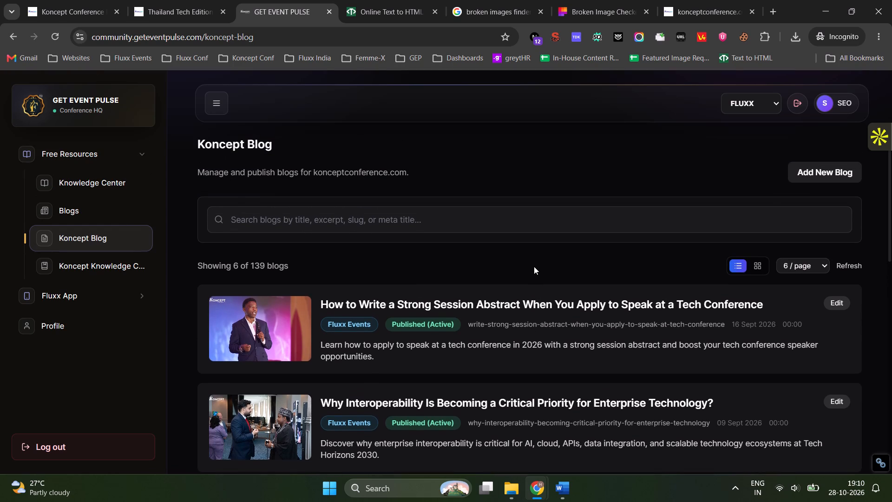
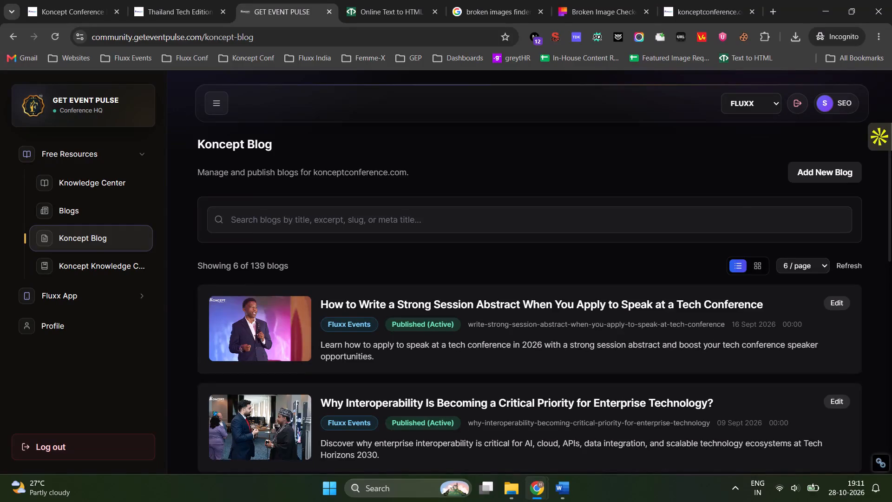
Start a new blog titled "How AI, Cybersecurity, and Blockchain Are Converging in Enterprise Technology Strategies?", copied from the Word document.
{"action": "left_click", "coordinate": [816, 168]}
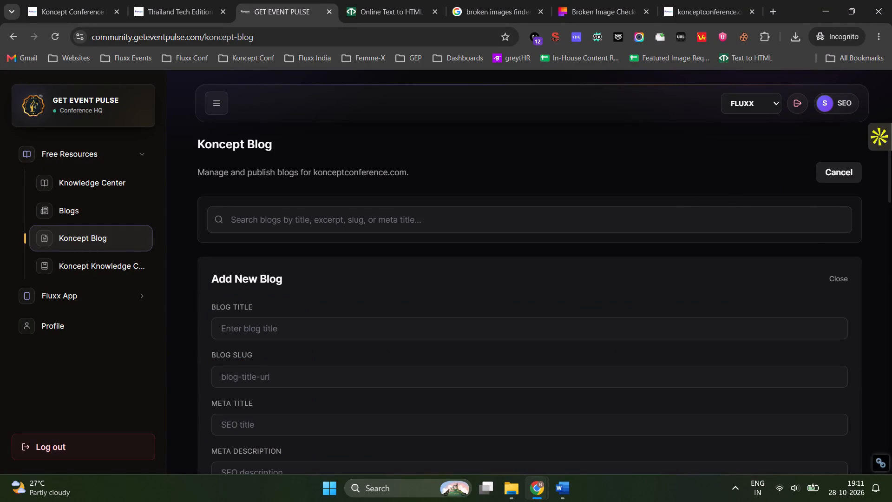
{"action": "left_click", "coordinate": [406, 326]}
{"action": "key", "text": "alt+Tab"}
{"action": "key", "text": "alt+Tab"}
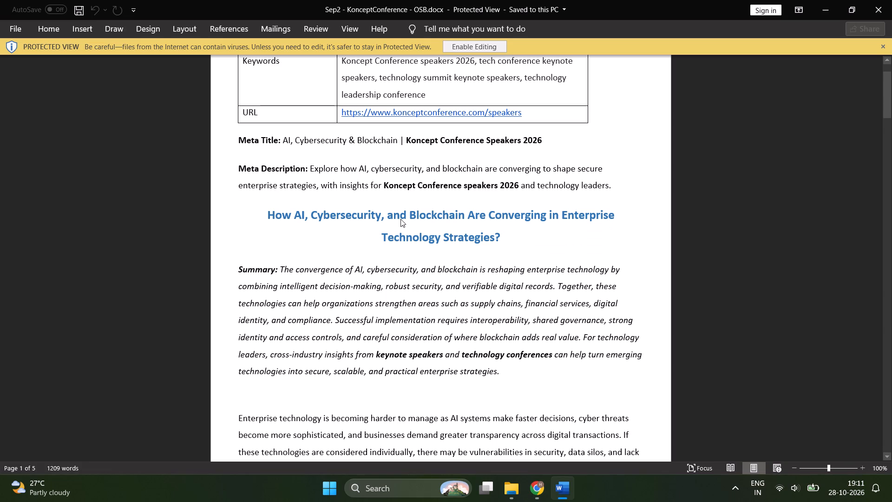
{"action": "triple_click", "coordinate": [400, 219]}
{"action": "key", "text": "ctrl+c"}
{"action": "key", "text": "alt+Tab"}
{"action": "key", "text": "ctrl+v"}
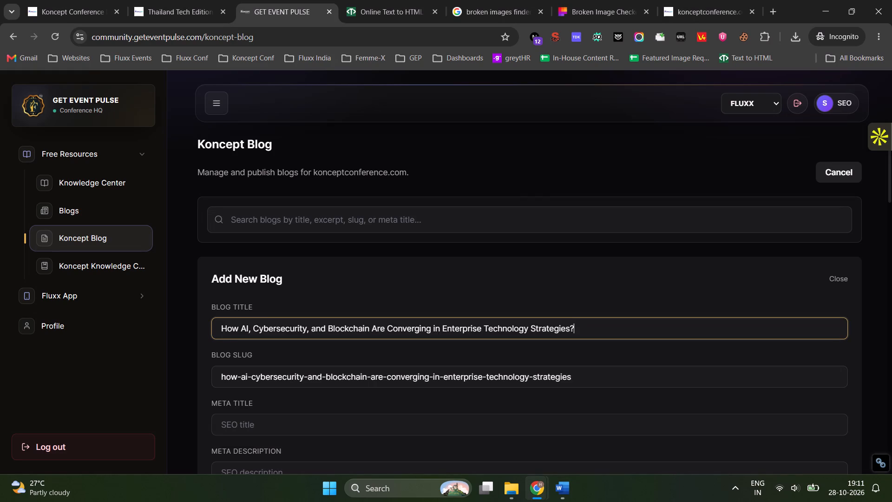
Remove "are" from the blog slug so it reads how-ai-cybersecurity-and-blockchain-converging-in-enterprise-technology-strategies.
{"action": "left_click", "coordinate": [245, 377]}
{"action": "left_click", "coordinate": [309, 379]}
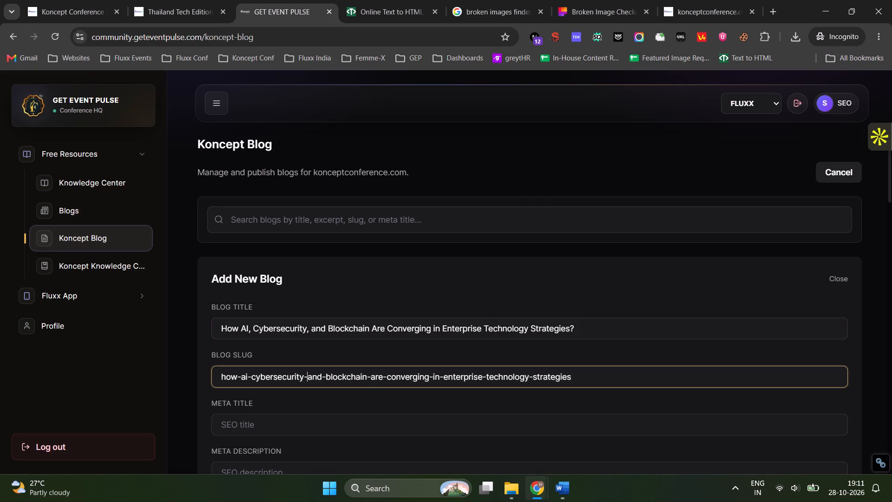
{"action": "left_click", "coordinate": [384, 381]}
{"action": "left_click", "coordinate": [422, 375]}
{"action": "left_click", "coordinate": [440, 376]}
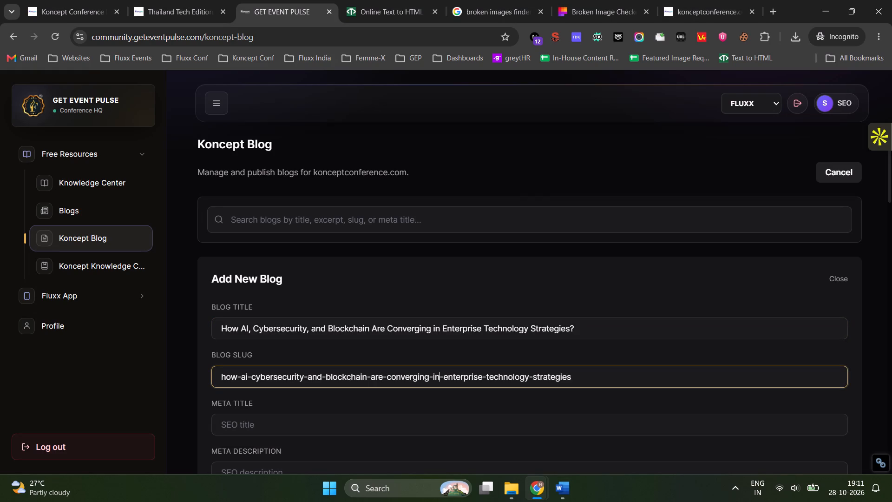
{"action": "left_click", "coordinate": [468, 377]}
{"action": "left_click", "coordinate": [385, 378]}
{"action": "key", "text": "BackSpace"}
{"action": "key", "text": "BackSpace"}
{"action": "key", "text": "BackSpace"}
{"action": "key", "text": "BackSpace"}
{"action": "key", "text": "ctrl+Right"}
{"action": "key", "text": "ctrl+Right"}
{"action": "key", "text": "ctrl+Right"}
{"action": "key", "text": "ctrl+Right"}
{"action": "key", "text": "ctrl+Right"}
{"action": "key", "text": "ctrl+Right"}
{"action": "key", "text": "ctrl+Right"}
{"action": "key", "text": "ctrl+Right"}
{"action": "key", "text": "ctrl+Right"}
{"action": "key", "text": "ctrl+Right"}
{"action": "key", "text": "ctrl+Right"}
{"action": "key", "text": "ctrl+Right"}
{"action": "key", "text": "ctrl+Right"}
{"action": "key", "text": "ctrl+Right"}
{"action": "key", "text": "ctrl+Right"}
{"action": "key", "text": "ctrl+Right"}
{"action": "key", "text": "ctrl+Right"}
{"action": "key", "text": "ctrl+Right"}
{"action": "key", "text": "ctrl+Right"}
{"action": "key", "text": "ctrl+Right"}
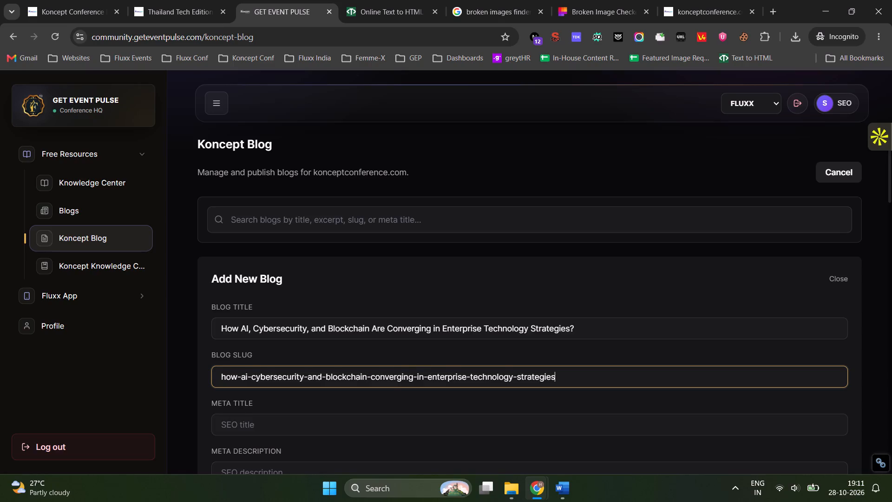
{"action": "scroll", "coordinate": [390, 380], "scroll_direction": "down", "scroll_amount": 2}
{"action": "left_click", "coordinate": [334, 305]}
{"action": "key", "text": "alt+Tab"}
{"action": "key", "text": "alt+Tab"}
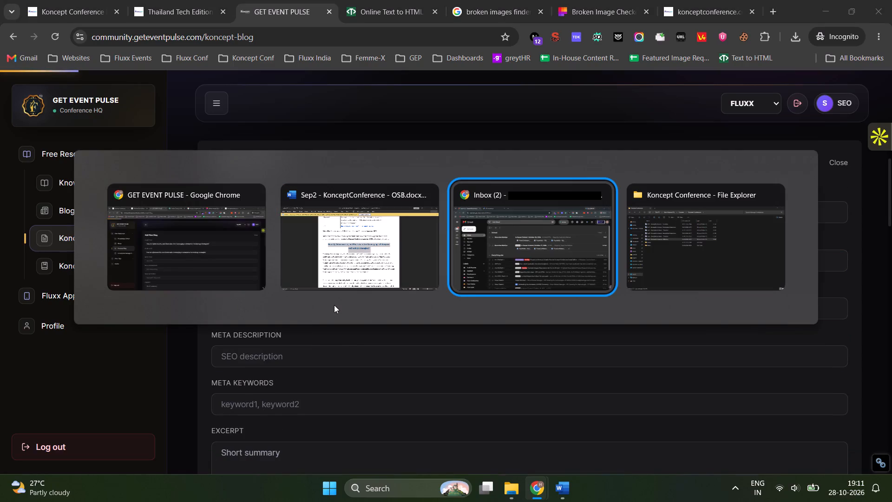
{"action": "key", "text": "alt+Tab"}
{"action": "key", "text": "alt+Tab"}
{"action": "key", "text": "alt+Tab"}
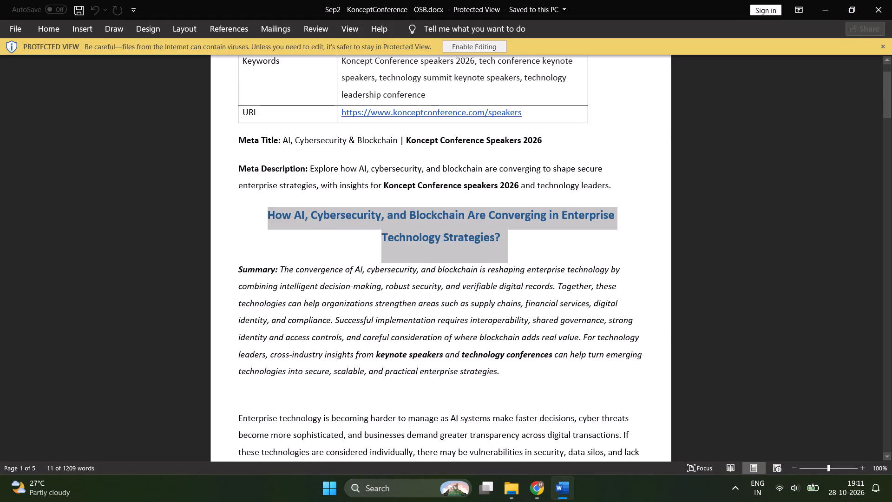
{"action": "left_click_drag", "start_coordinate": [542, 139], "coordinate": [284, 141]}
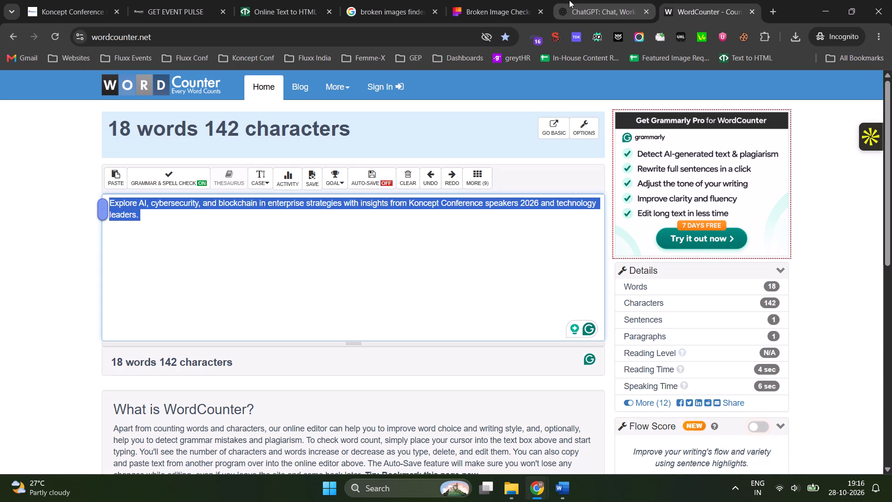
{"action": "left_click", "coordinate": [600, 0]}
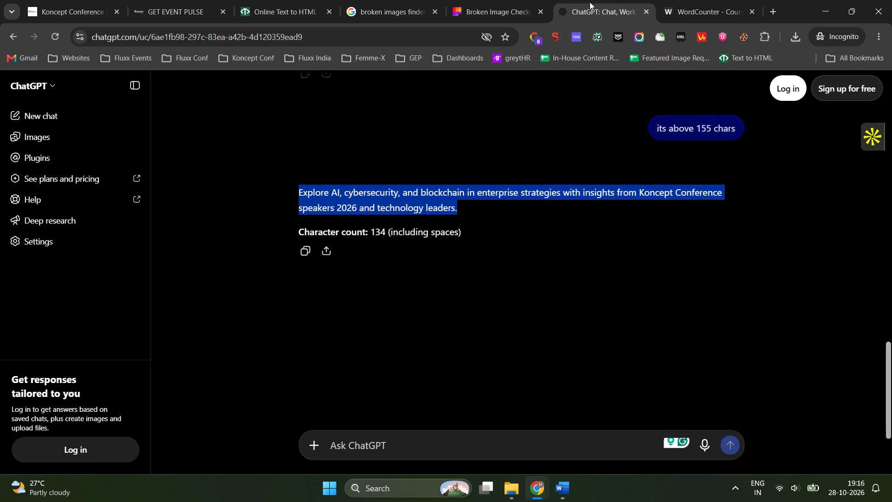
{"action": "left_click", "coordinate": [507, 0]}
{"action": "left_click", "coordinate": [408, 0]}
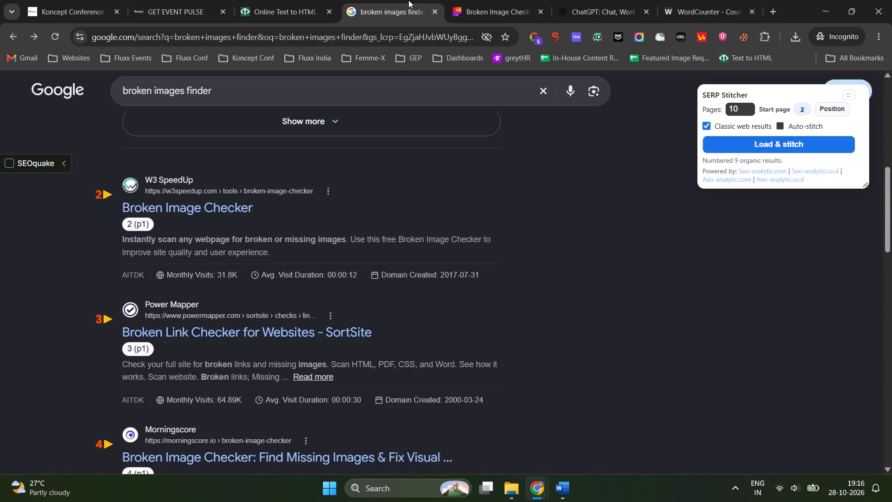
{"action": "left_click", "coordinate": [257, 0]}
{"action": "left_click", "coordinate": [160, 0]}
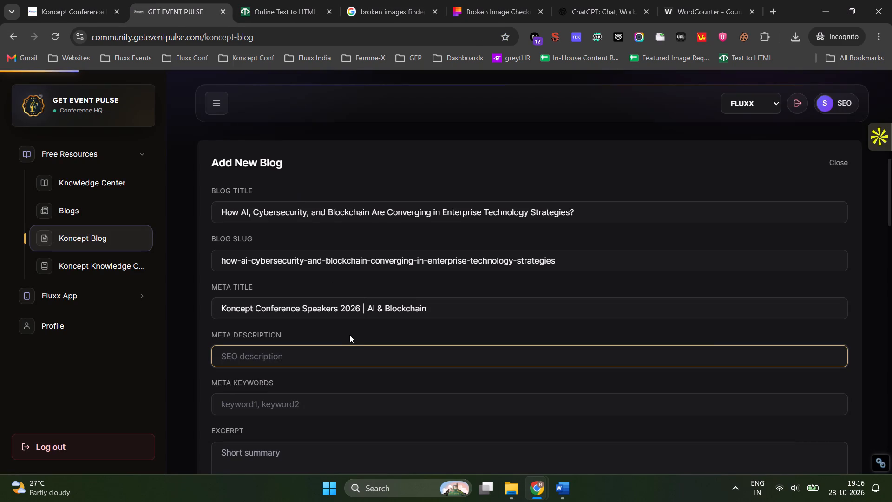
{"action": "key", "text": "ctrl+v"}
{"action": "key", "text": "Tab"}
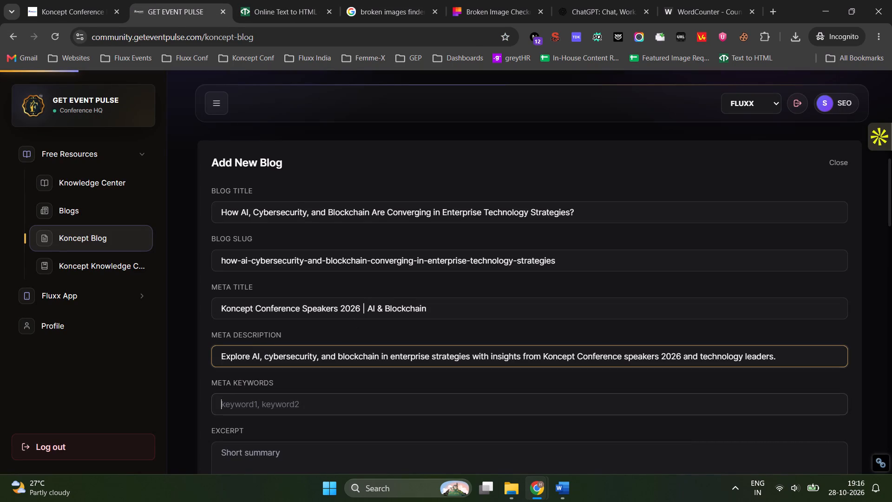
{"action": "key", "text": "Tab"}
{"action": "key", "text": "ctrl+v"}
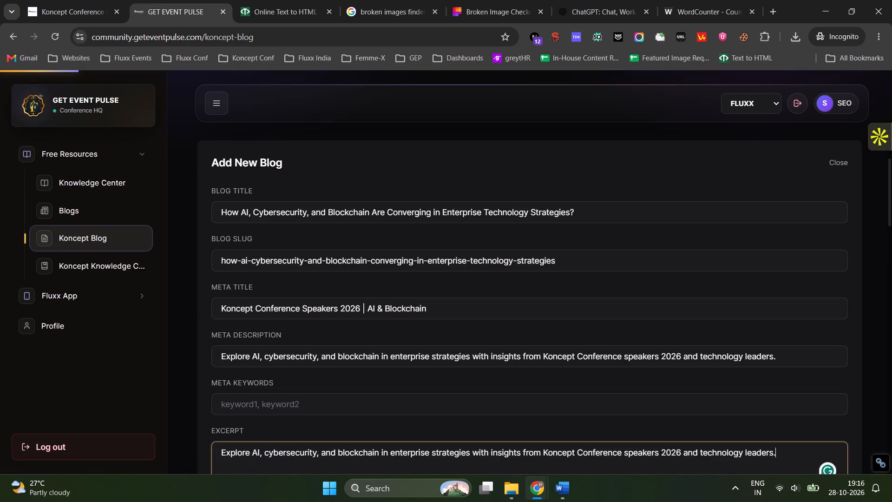
Leave the publish date as it is and start editing the blog's Content field.
{"action": "key", "text": "Tab"}
{"action": "key", "text": "Tab"}
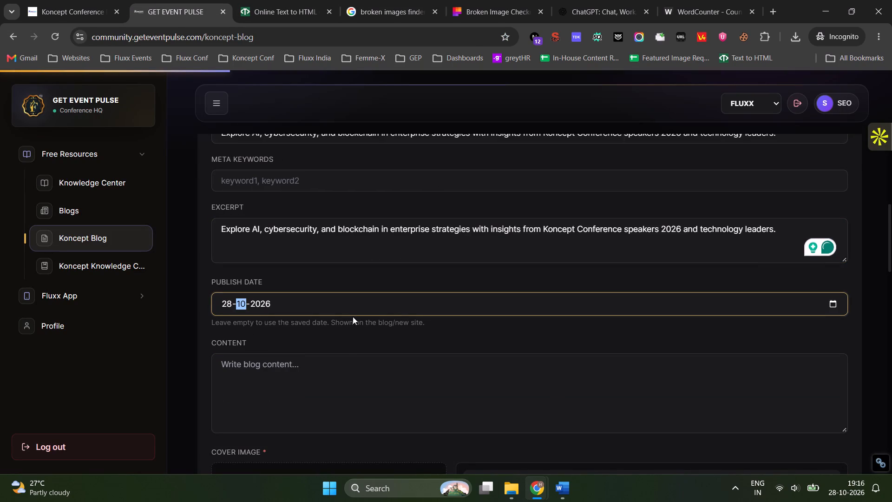
{"action": "key", "text": "Tab"}
{"action": "left_click", "coordinate": [308, 373]}
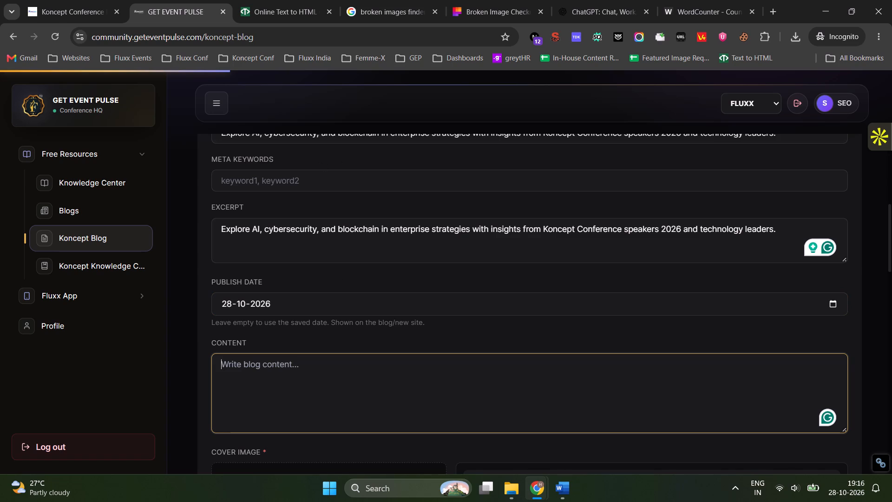
Copy the article's complete HTML code from the text-to-HTML editor into the Content field of the new Koncept blog on Get Event Pulse.
{"action": "left_click", "coordinate": [238, 0]}
{"action": "left_click", "coordinate": [525, 231]}
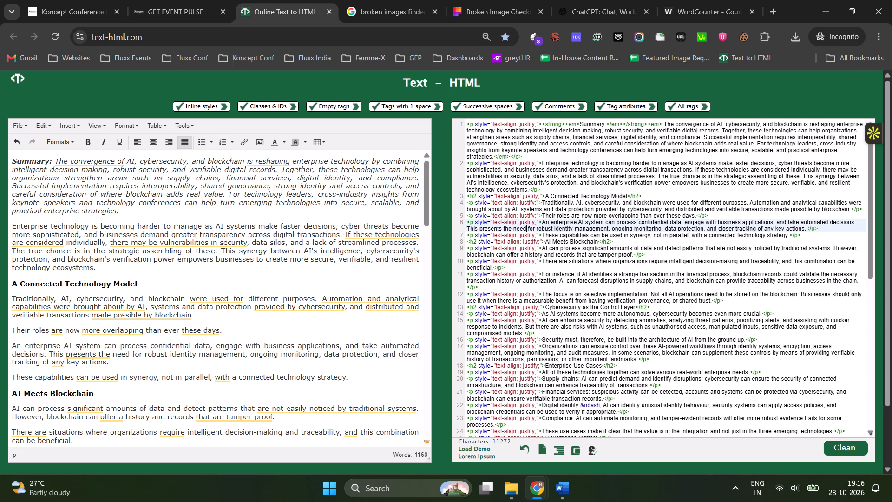
{"action": "key", "text": "ctrl+a"}
{"action": "key", "text": "ctrl+c"}
{"action": "key", "text": "ctrl+c"}
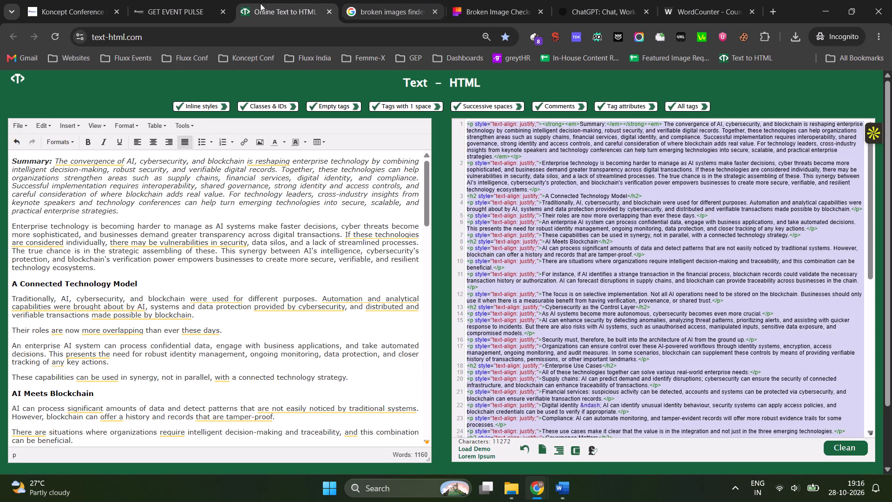
{"action": "left_click", "coordinate": [174, 0]}
{"action": "key", "text": "ctrl+v"}
Review the new blog's form, from the content, cover image and status fields back up to the title, slug and meta fields.
{"action": "scroll", "coordinate": [425, 317], "scroll_direction": "down", "scroll_amount": 3}
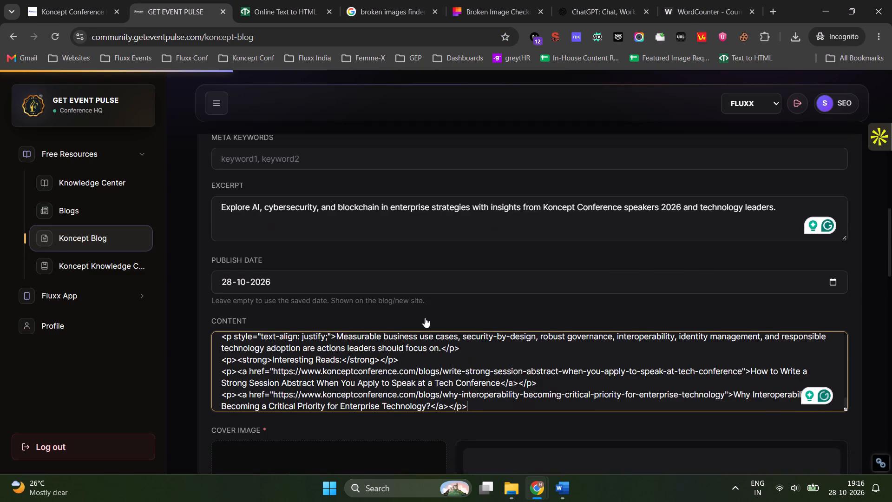
{"action": "scroll", "coordinate": [389, 333], "scroll_direction": "down", "scroll_amount": 1}
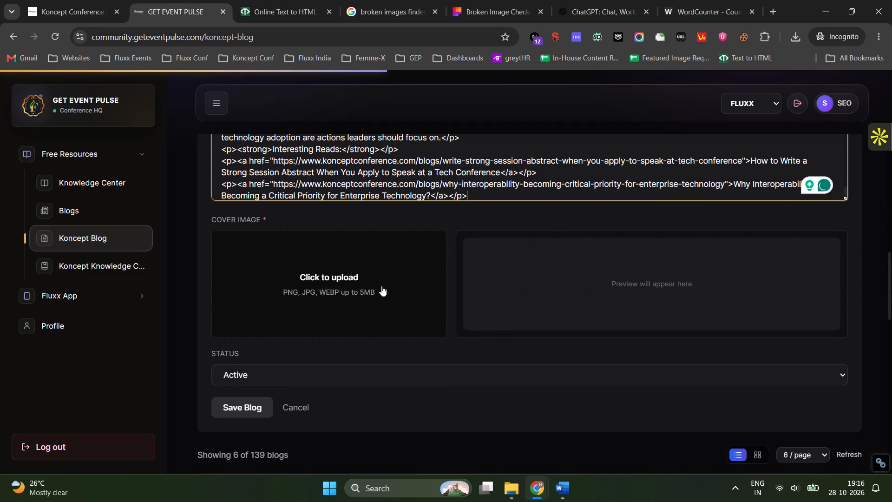
{"action": "scroll", "coordinate": [346, 304], "scroll_direction": "up", "scroll_amount": 4}
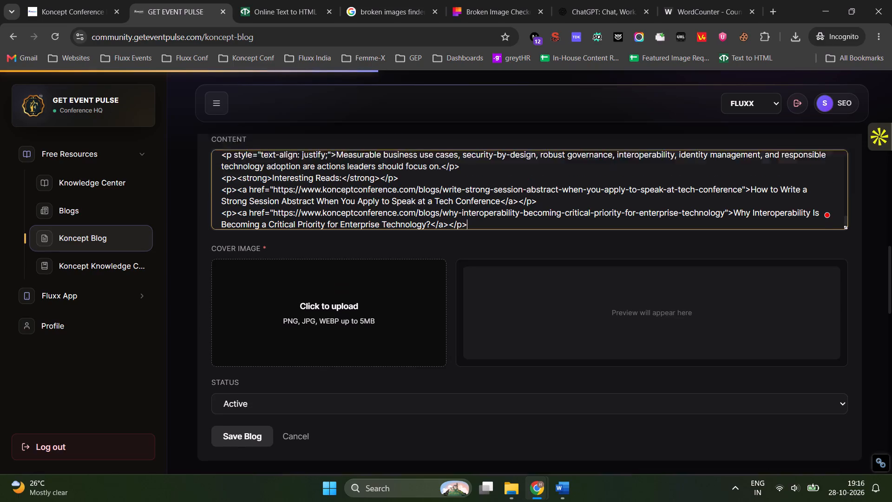
{"action": "scroll", "coordinate": [344, 305], "scroll_direction": "up", "scroll_amount": 5}
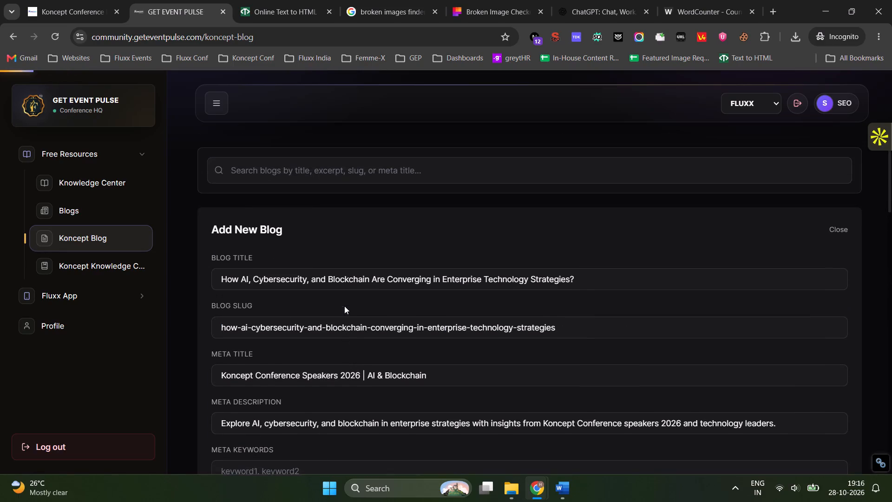
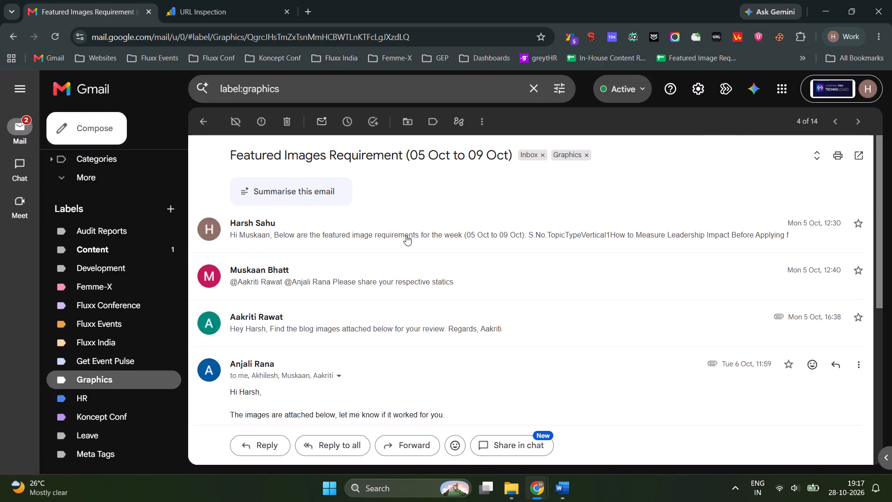
Expand the first message in the "Featured Images Requirement (05 Oct to 09 Oct)" email thread to view the requested blog images.
{"action": "left_click", "coordinate": [407, 234]}
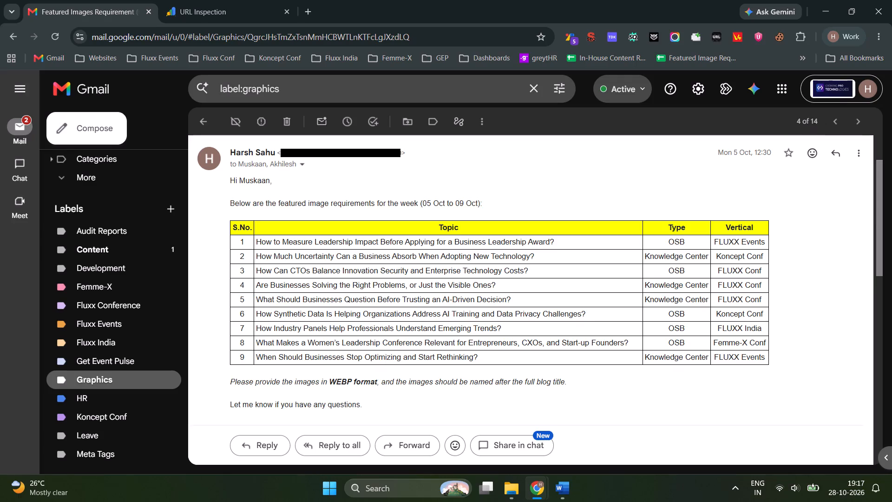
{"action": "left_click", "coordinate": [850, 118]}
{"action": "left_click", "coordinate": [354, 225]}
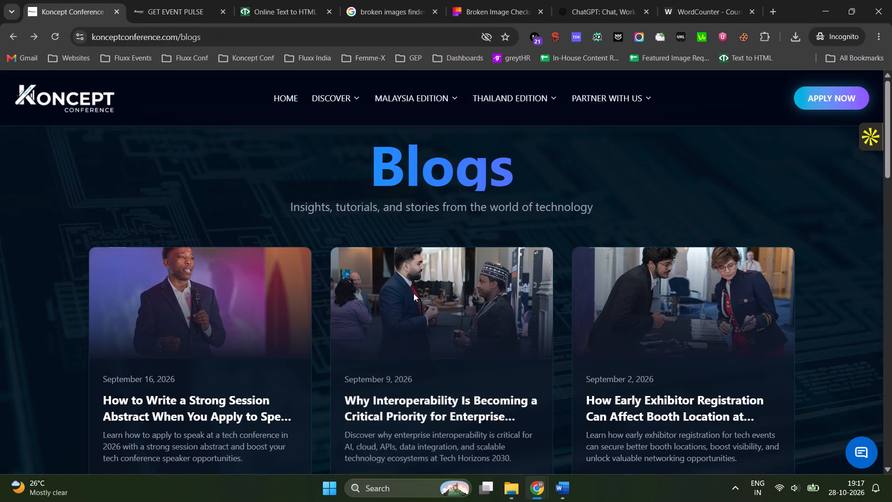
{"action": "scroll", "coordinate": [453, 300], "scroll_direction": "down", "scroll_amount": 6}
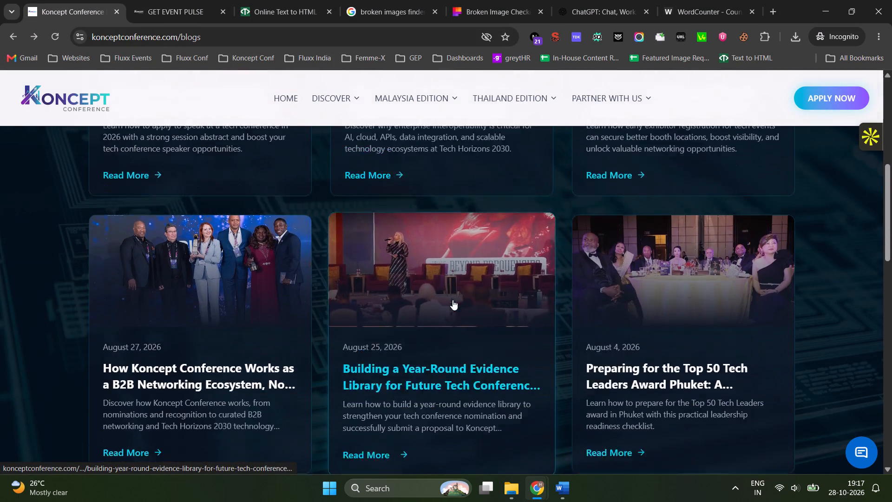
{"action": "scroll", "coordinate": [453, 300], "scroll_direction": "down", "scroll_amount": 6}
{"action": "scroll", "coordinate": [453, 300], "scroll_direction": "up", "scroll_amount": 14}
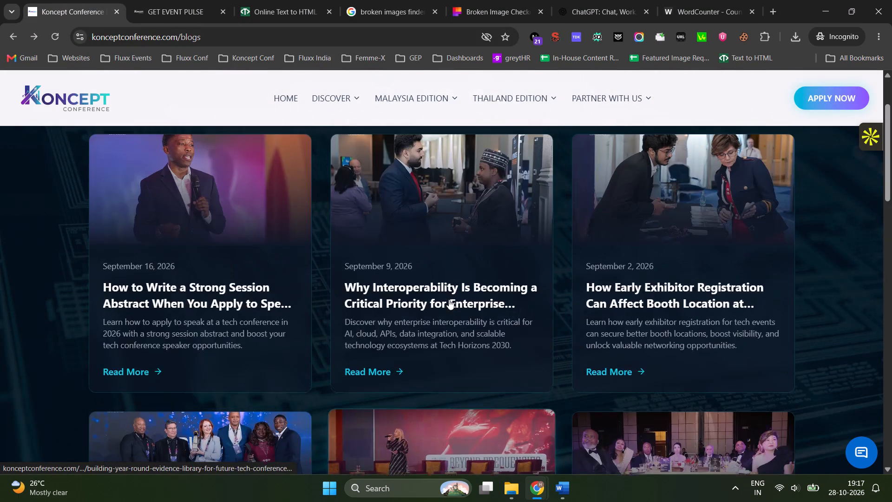
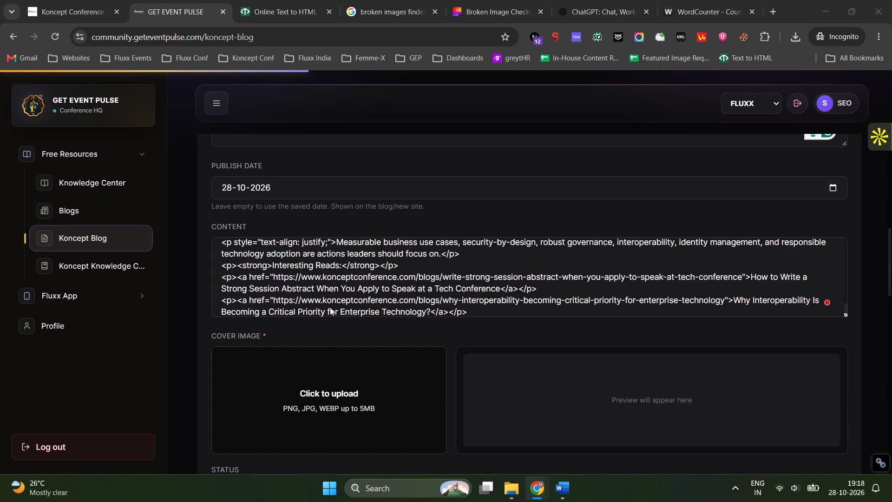
Choose the article's featured image file as the cover image of the new Koncept blog.
{"action": "double_click", "coordinate": [213, 109]}
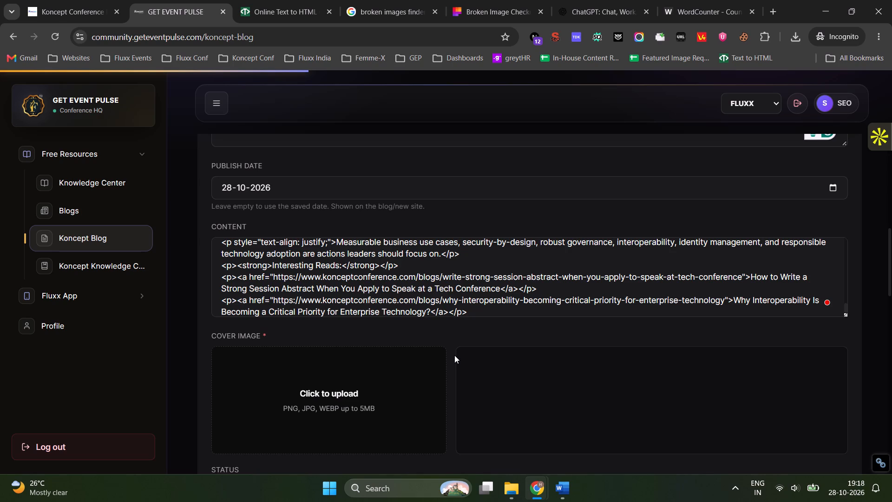
Save the completed AI, cybersecurity and blockchain post to the Koncept Blog and check its entry in the blog list.
{"action": "scroll", "coordinate": [454, 355], "scroll_direction": "down", "scroll_amount": 2}
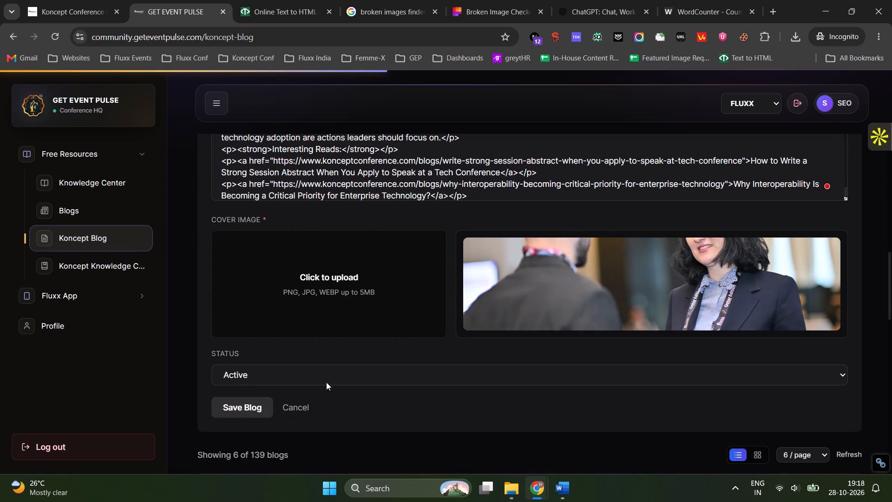
{"action": "left_click", "coordinate": [237, 411]}
{"action": "scroll", "coordinate": [499, 372], "scroll_direction": "up", "scroll_amount": 4}
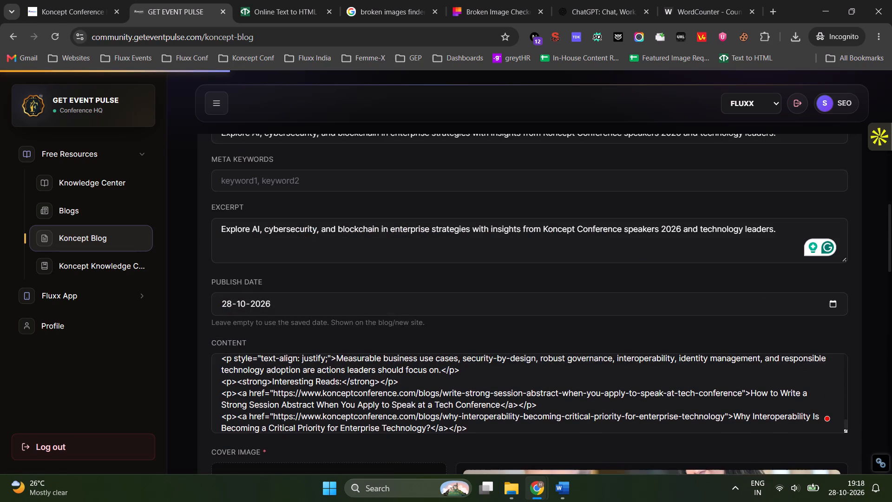
{"action": "scroll", "coordinate": [494, 374], "scroll_direction": "down", "scroll_amount": 5}
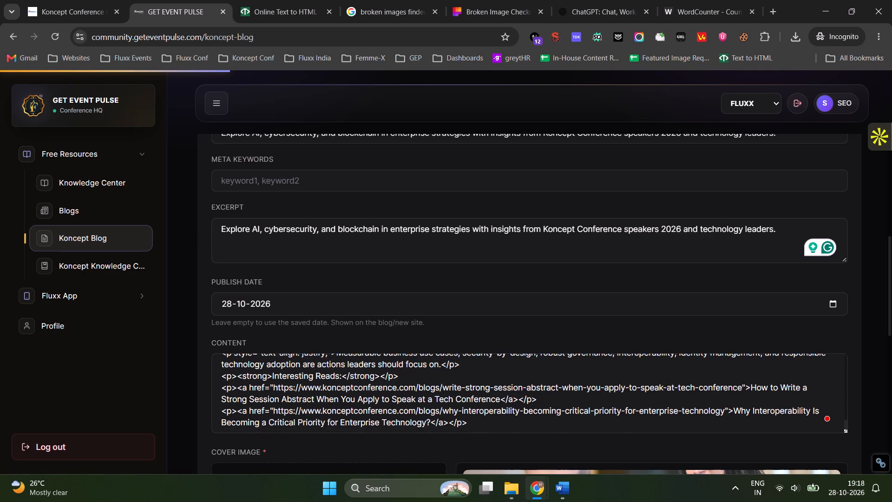
{"action": "scroll", "coordinate": [494, 374], "scroll_direction": "up", "scroll_amount": 8}
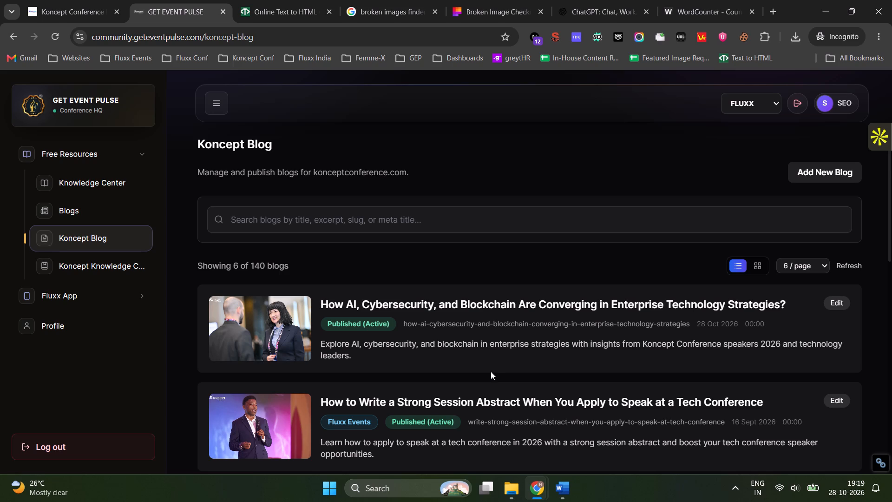
{"action": "scroll", "coordinate": [491, 371], "scroll_direction": "down", "scroll_amount": 1}
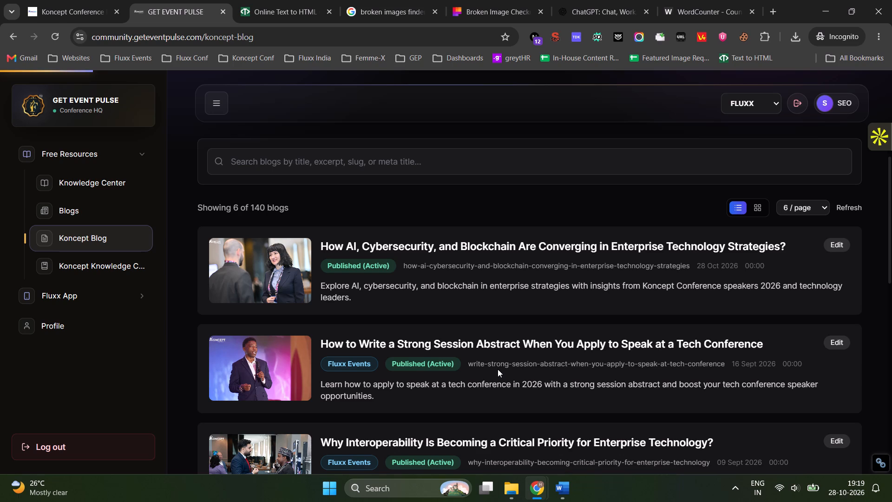
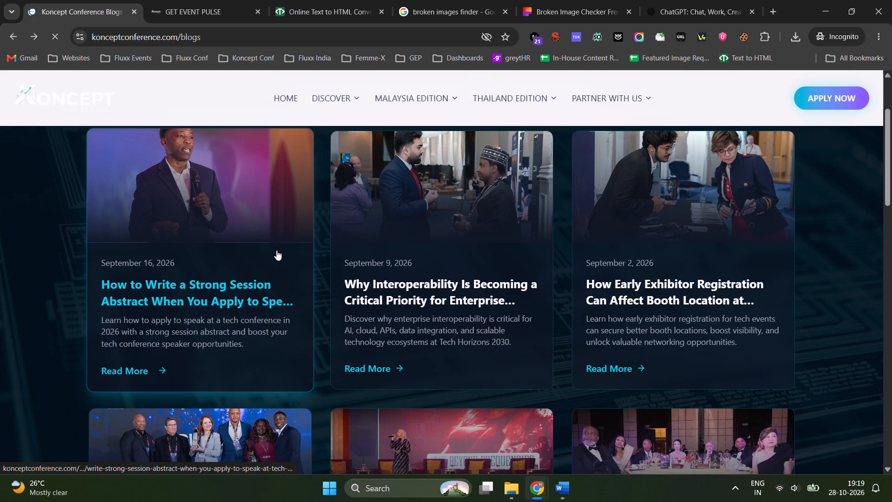
Switch to Word and close the source document Sep2 - KonceptConference - OSB.docx.
{"action": "scroll", "coordinate": [276, 250], "scroll_direction": "up", "scroll_amount": 2}
{"action": "left_click", "coordinate": [563, 487]}
{"action": "left_click", "coordinate": [891, 0]}
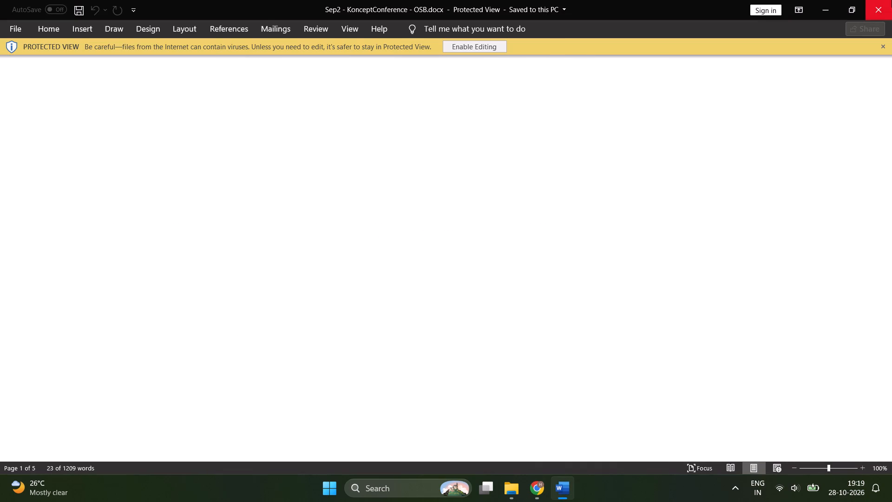
In File Explorer, prefix the Sep2 - KonceptConference - OSB.docx file name in the Koncept Conference folder with "POSTED ".
{"action": "left_click", "coordinate": [528, 494]}
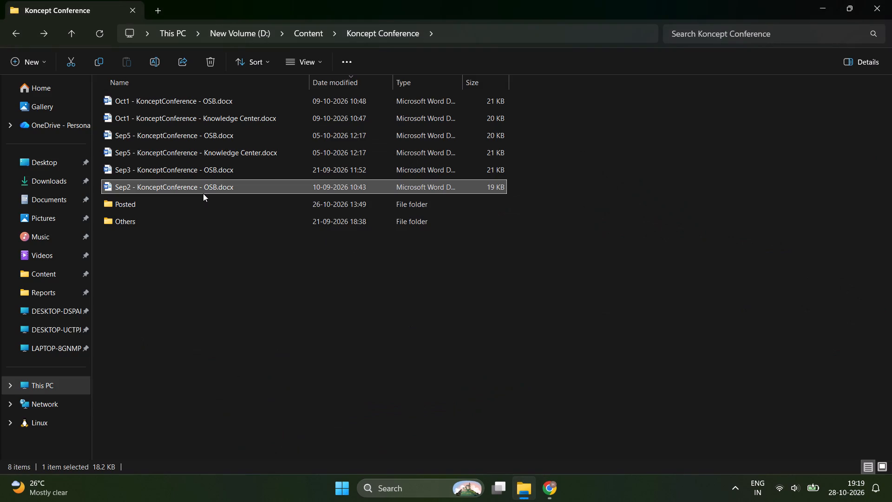
{"action": "left_click", "coordinate": [201, 187]}
{"action": "key", "text": "ctrl+Left"}
{"action": "key", "text": "ctrl+Left"}
{"action": "key", "text": "ctrl+Left"}
{"action": "key", "text": "ctrl+Left"}
{"action": "key", "text": "ctrl+Left"}
{"action": "key", "text": "ctrl+Left"}
{"action": "key", "text": "ctrl+Left"}
{"action": "key", "text": "ctrl+Left"}
{"action": "key", "text": "ctrl+Left"}
{"action": "key", "text": "ctrl+Left"}
{"action": "key", "text": "ctrl+Left"}
{"action": "key", "text": "ctrl+Left"}
{"action": "key", "text": "ctrl+Left"}
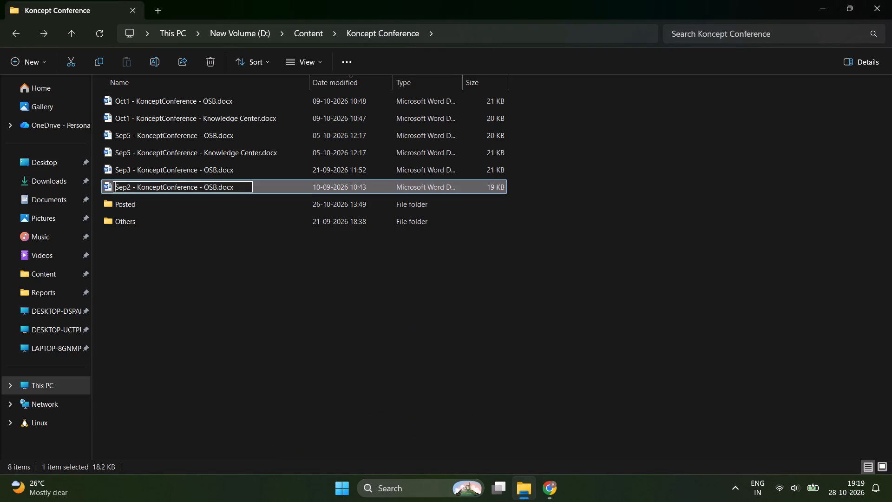
{"action": "type", "text": "POSTED"}
{"action": "key", "text": "space"}
{"action": "key", "text": "Return"}
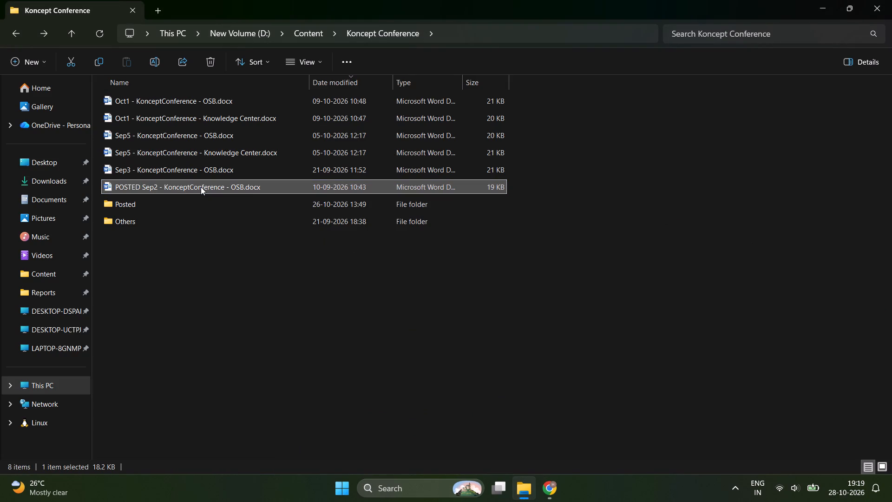
Move the POSTED Sep2 - KonceptConference - OSB.docx file into the Posted folder.
{"action": "left_click_drag", "start_coordinate": [201, 187], "coordinate": [190, 204]}
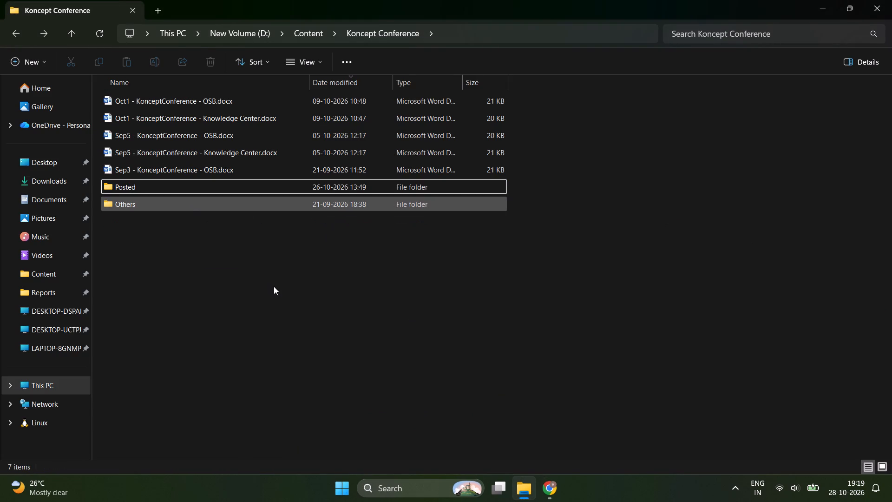
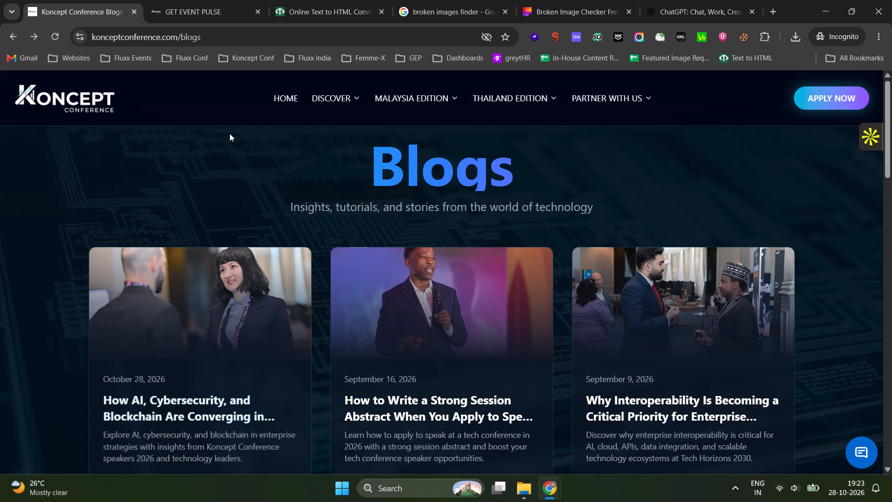
Open the published AI, cybersecurity and blockchain post from the Koncept Blogs page in a new tab and review its content down to Interesting Reads.
{"action": "scroll", "coordinate": [239, 250], "scroll_direction": "down", "scroll_amount": 4}
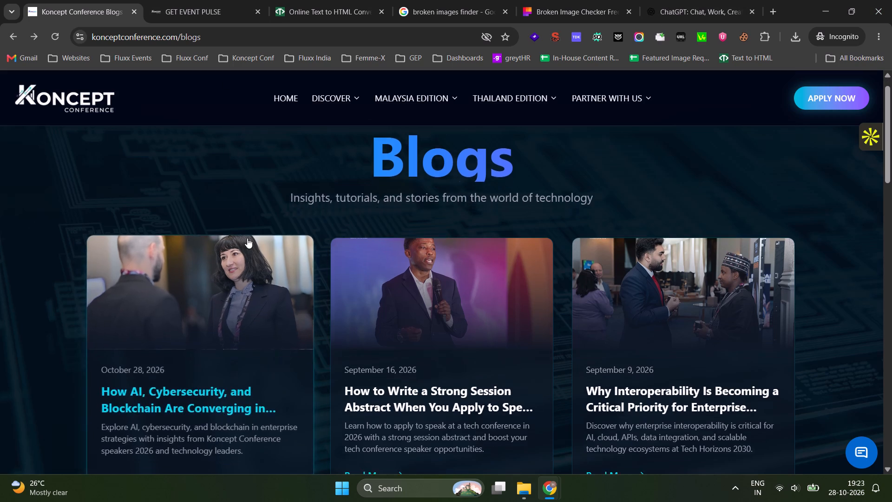
{"action": "scroll", "coordinate": [250, 238], "scroll_direction": "up", "scroll_amount": 5}
{"action": "middle_click", "coordinate": [207, 408]}
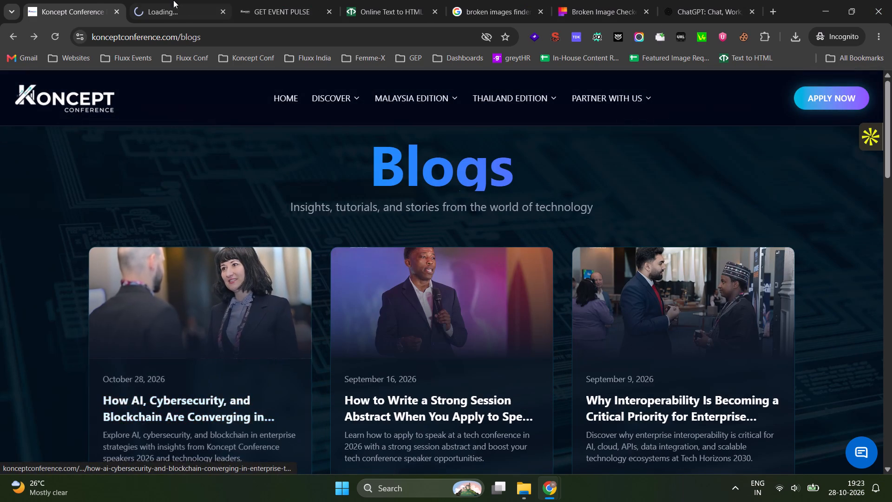
{"action": "left_click", "coordinate": [177, 0]}
{"action": "scroll", "coordinate": [486, 296], "scroll_direction": "down", "scroll_amount": 5}
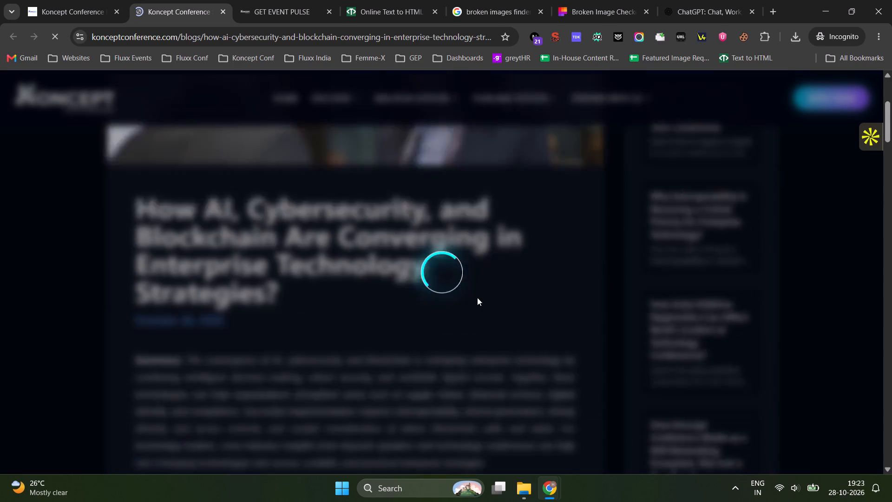
{"action": "scroll", "coordinate": [351, 283], "scroll_direction": "down", "scroll_amount": 9}
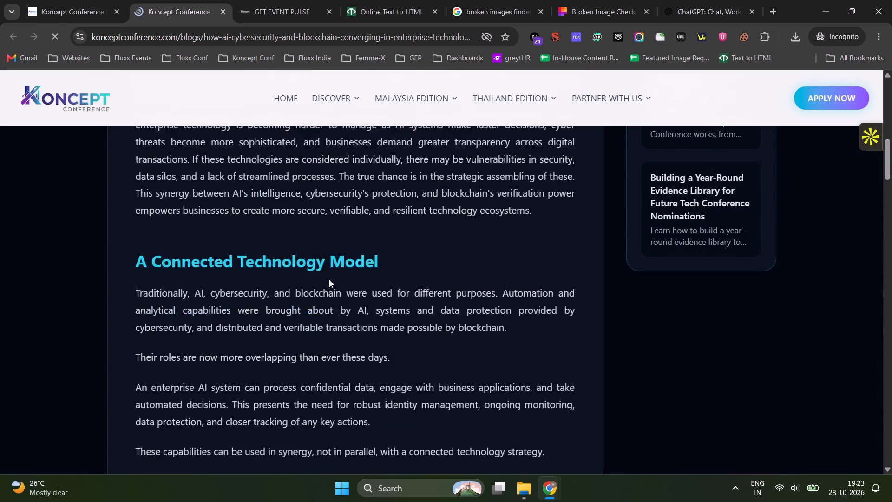
{"action": "scroll", "coordinate": [320, 279], "scroll_direction": "down", "scroll_amount": 10}
{"action": "scroll", "coordinate": [275, 286], "scroll_direction": "down", "scroll_amount": 9}
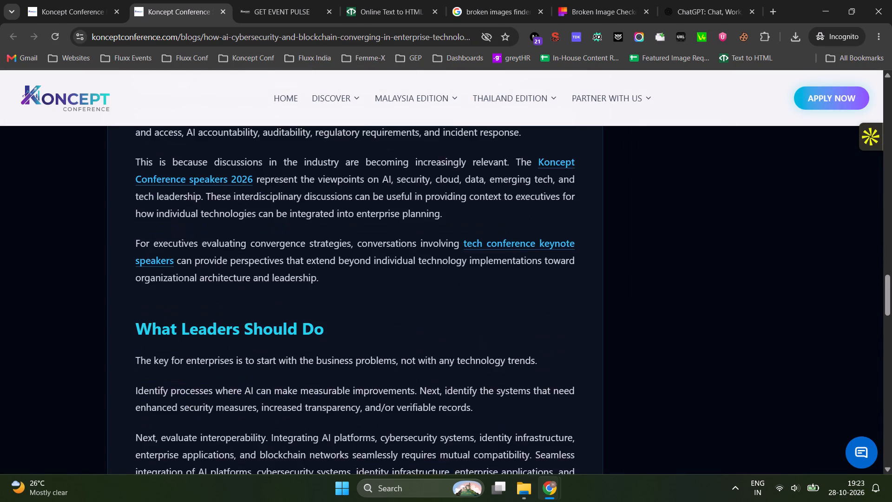
{"action": "scroll", "coordinate": [269, 288], "scroll_direction": "up", "scroll_amount": 2}
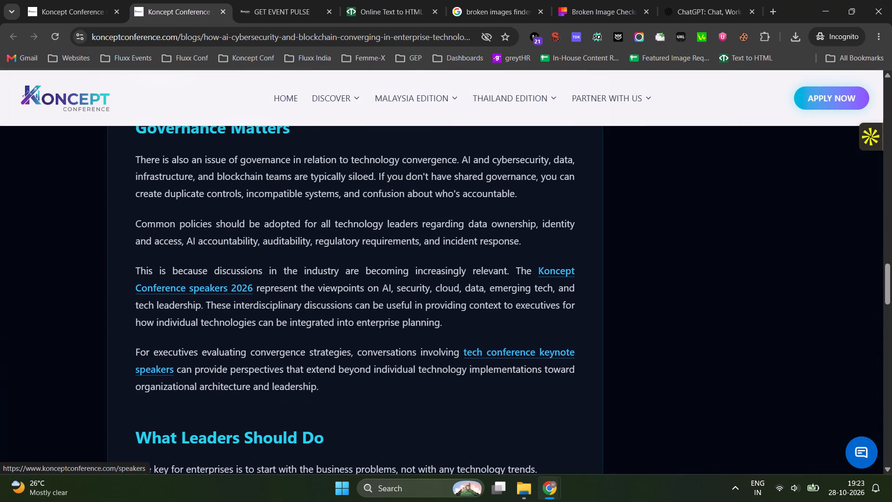
{"action": "scroll", "coordinate": [549, 353], "scroll_direction": "down", "scroll_amount": 5}
{"action": "scroll", "coordinate": [369, 306], "scroll_direction": "down", "scroll_amount": 5}
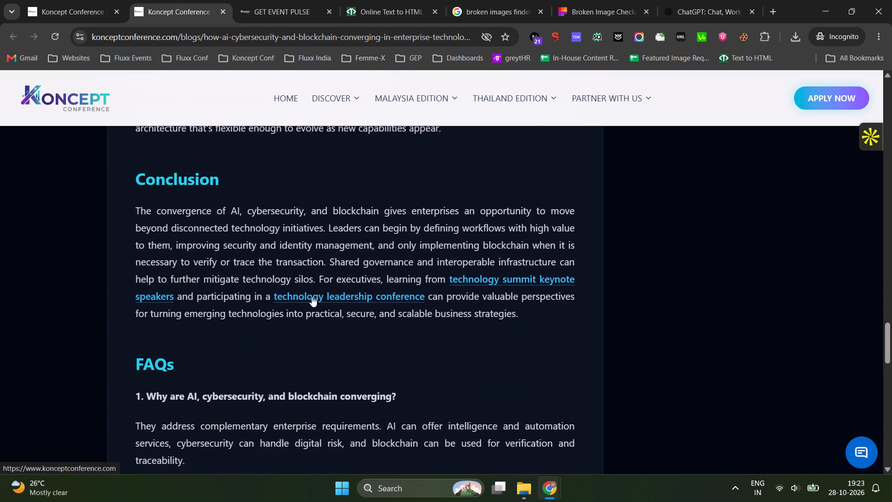
{"action": "scroll", "coordinate": [319, 303], "scroll_direction": "down", "scroll_amount": 11}
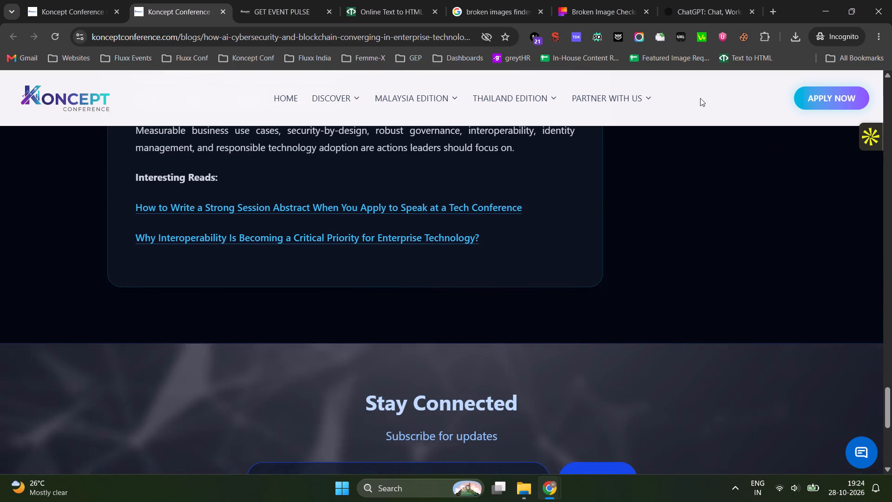
Check the post with the SEO browser extension, reviewing its summary, headers, images, links, social tags and tools.
{"action": "left_click", "coordinate": [551, 38]}
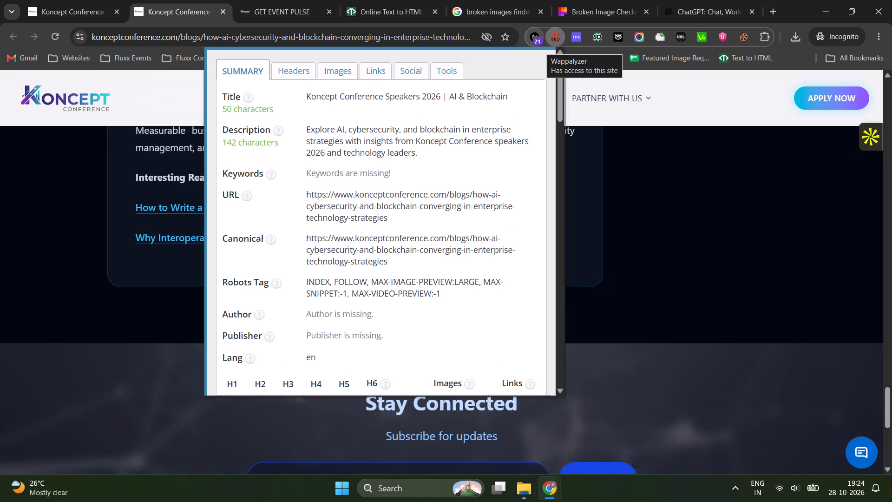
{"action": "scroll", "coordinate": [361, 263], "scroll_direction": "down", "scroll_amount": 4}
{"action": "scroll", "coordinate": [361, 262], "scroll_direction": "up", "scroll_amount": 8}
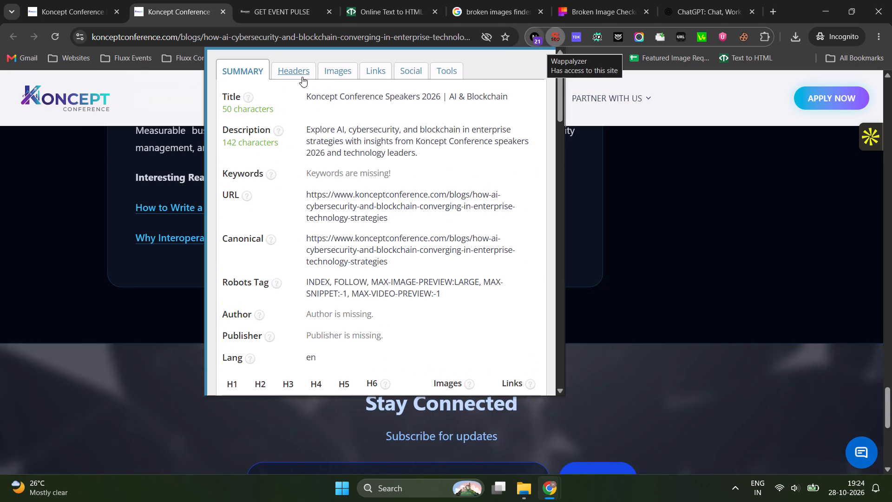
{"action": "left_click", "coordinate": [302, 77]}
{"action": "scroll", "coordinate": [341, 153], "scroll_direction": "down", "scroll_amount": 1}
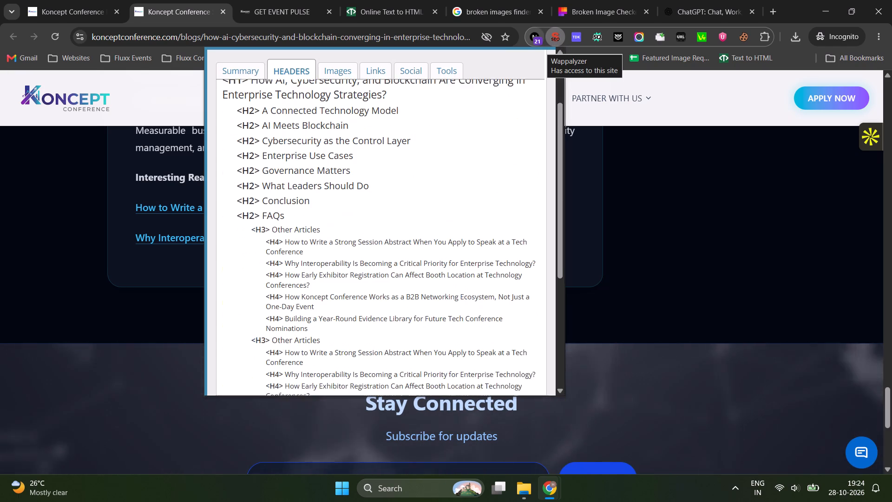
{"action": "scroll", "coordinate": [340, 169], "scroll_direction": "up", "scroll_amount": 3}
{"action": "left_click", "coordinate": [341, 77]}
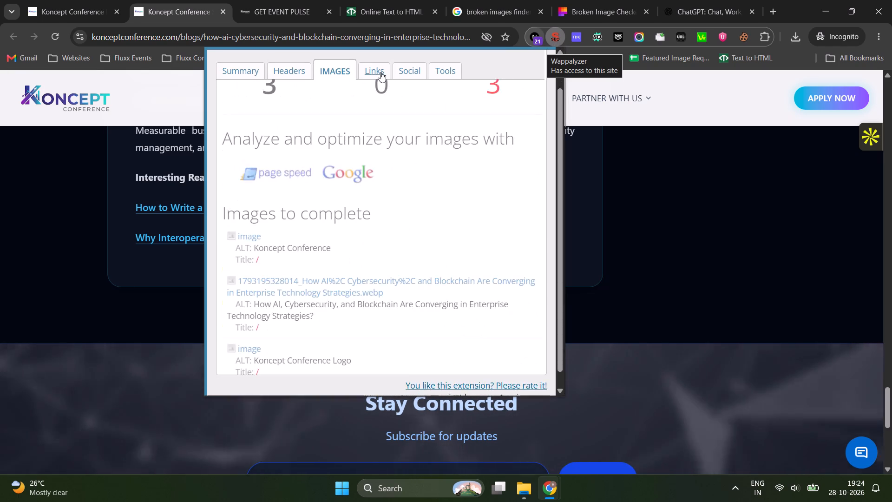
{"action": "left_click", "coordinate": [380, 72]}
{"action": "left_click", "coordinate": [417, 70]}
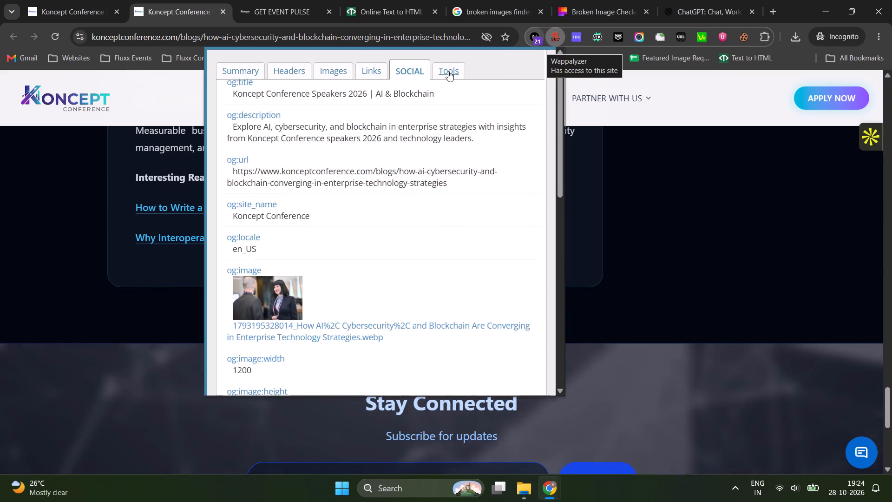
{"action": "left_click", "coordinate": [448, 71]}
{"action": "left_click", "coordinate": [648, 238]}
Copy the post's URL, open the site's sitemap.xml from the SEO extension, and search the sitemap for that URL.
{"action": "left_click", "coordinate": [282, 35]}
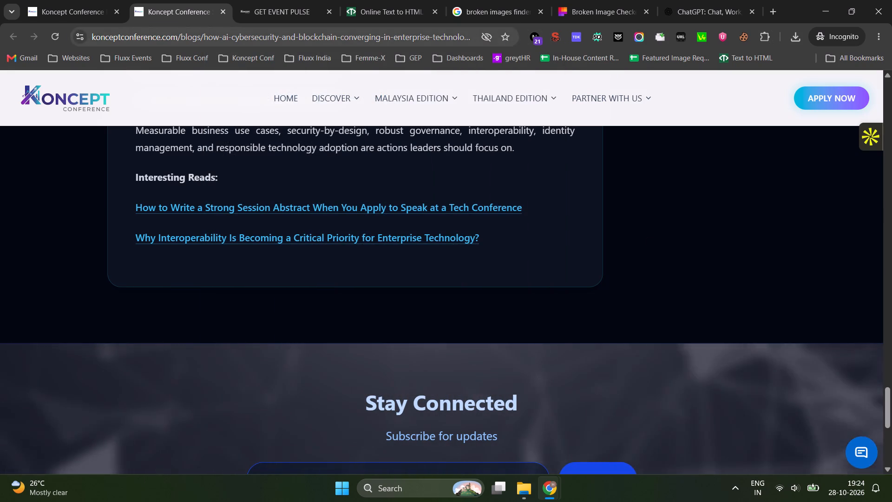
{"action": "key", "text": "ctrl+c"}
{"action": "key", "text": "ctrl+c"}
{"action": "key", "text": "ctrl+c"}
{"action": "left_click", "coordinate": [559, 37]}
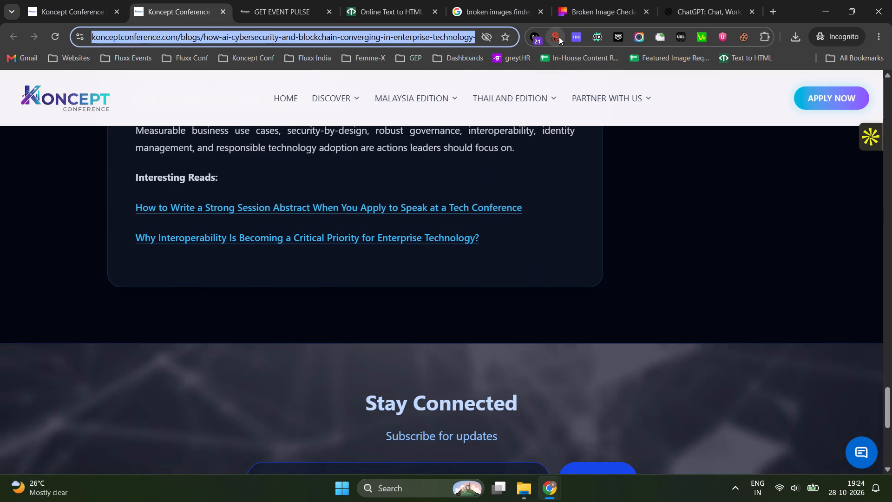
{"action": "scroll", "coordinate": [432, 304], "scroll_direction": "down", "scroll_amount": 5}
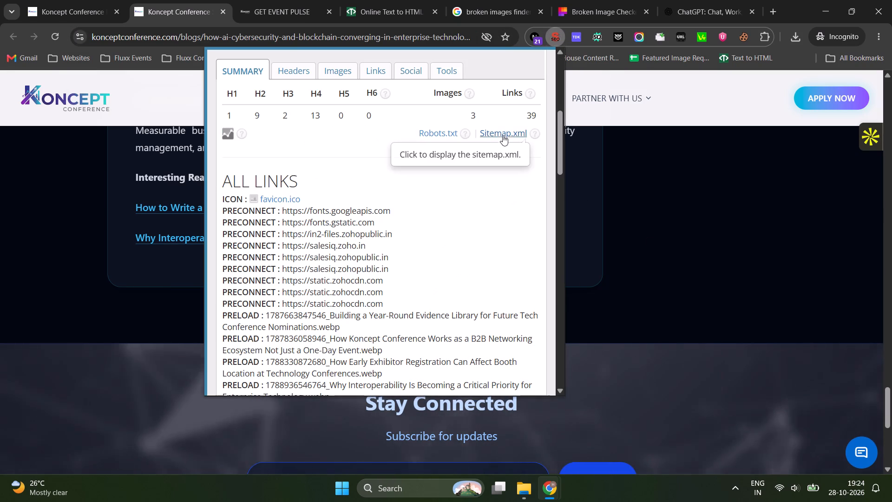
{"action": "left_click", "coordinate": [503, 135]}
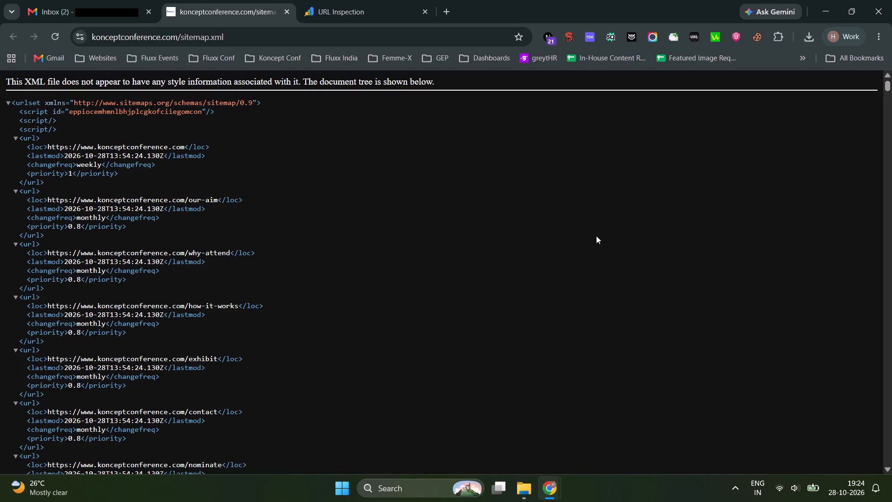
{"action": "key", "text": "ctrl+f"}
{"action": "key", "text": "ctrl+v"}
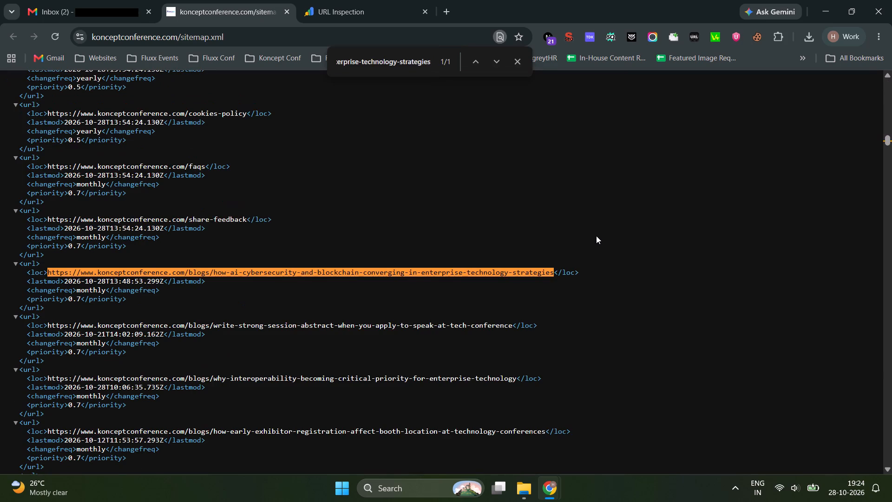
Open Google Search Console for konceptconference.com from the Koncept Conf bookmarks and submit the copied post URL for inspection.
{"action": "left_click", "coordinate": [266, 57]}
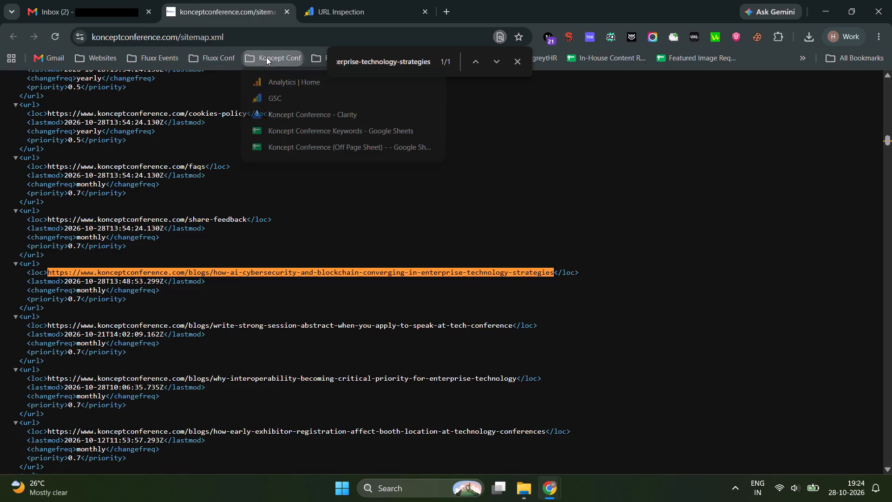
{"action": "left_click", "coordinate": [289, 100]}
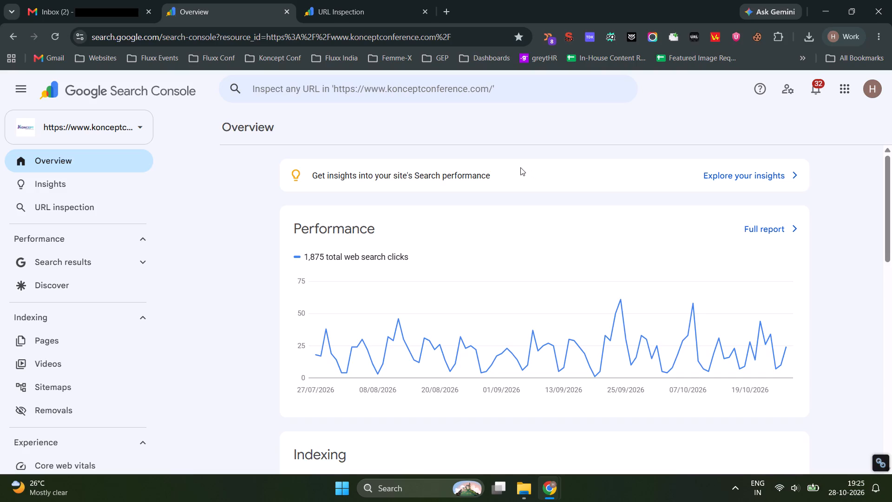
{"action": "left_click", "coordinate": [442, 95]}
{"action": "key", "text": "ctrl+v"}
{"action": "key", "text": "Return"}
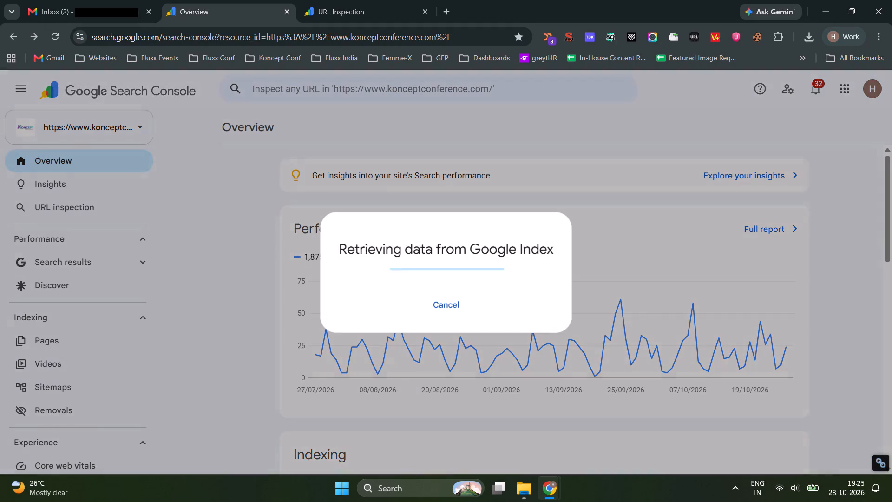
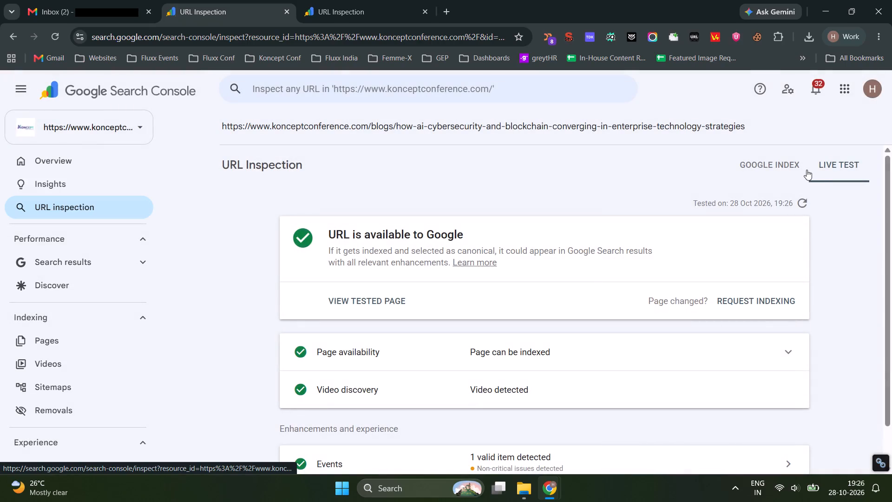
Request Google indexing for the inspected AI, cybersecurity and blockchain post URL, dismiss the notice, and close that inspection tab.
{"action": "left_click", "coordinate": [790, 293]}
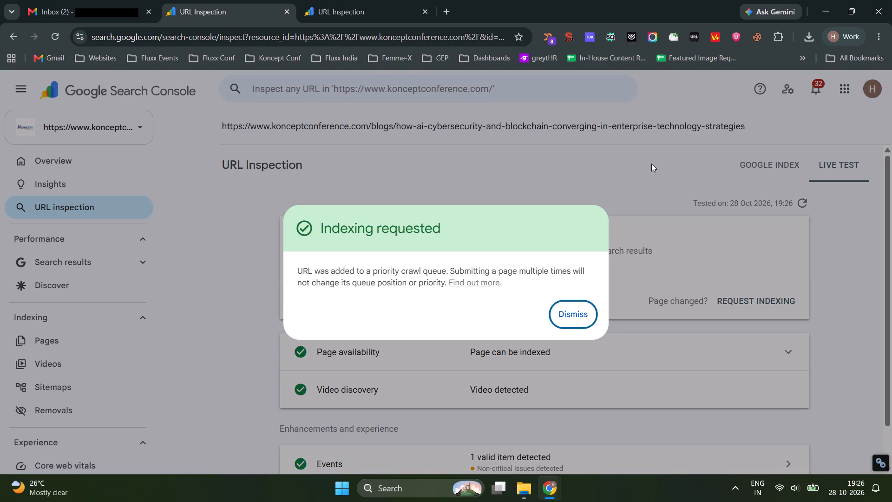
{"action": "key", "text": "Return"}
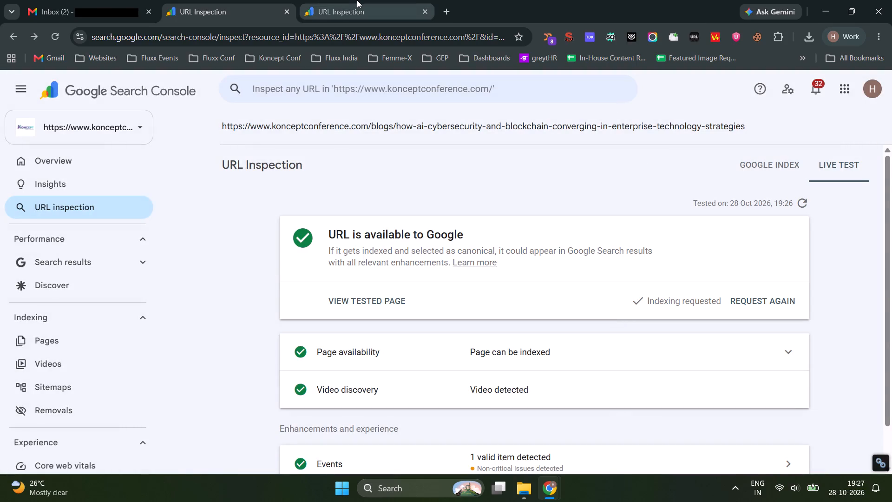
{"action": "left_click", "coordinate": [289, 14]}
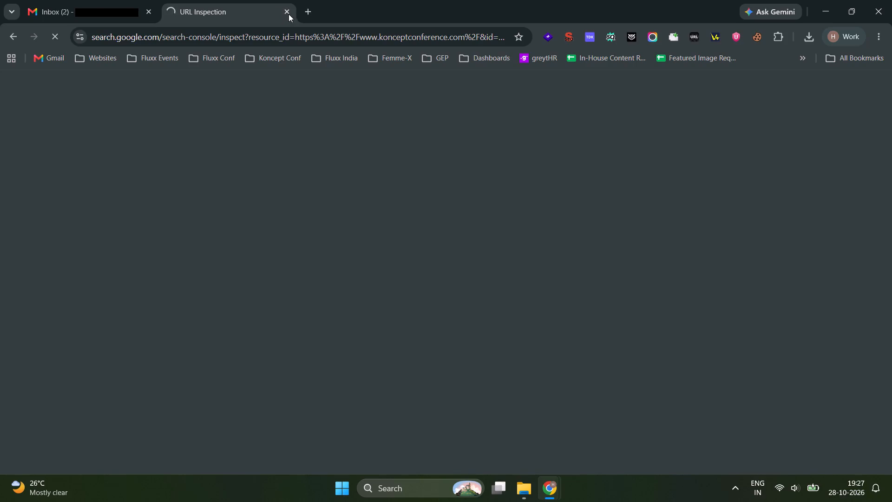
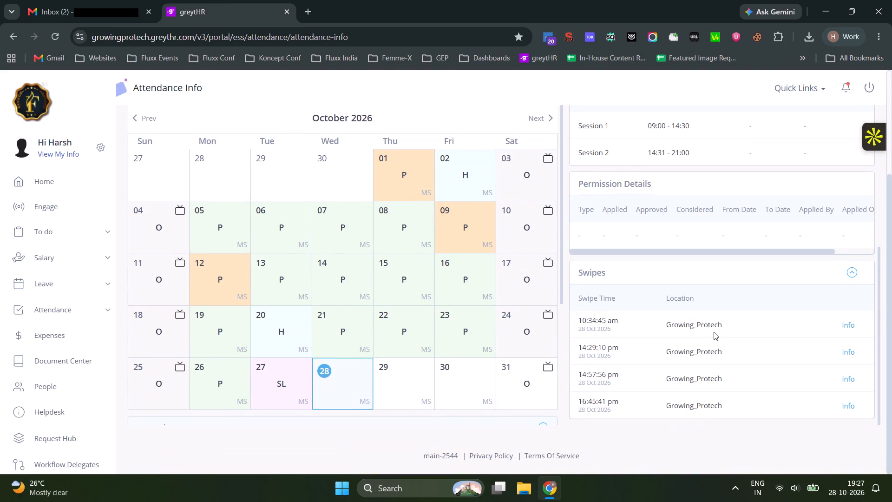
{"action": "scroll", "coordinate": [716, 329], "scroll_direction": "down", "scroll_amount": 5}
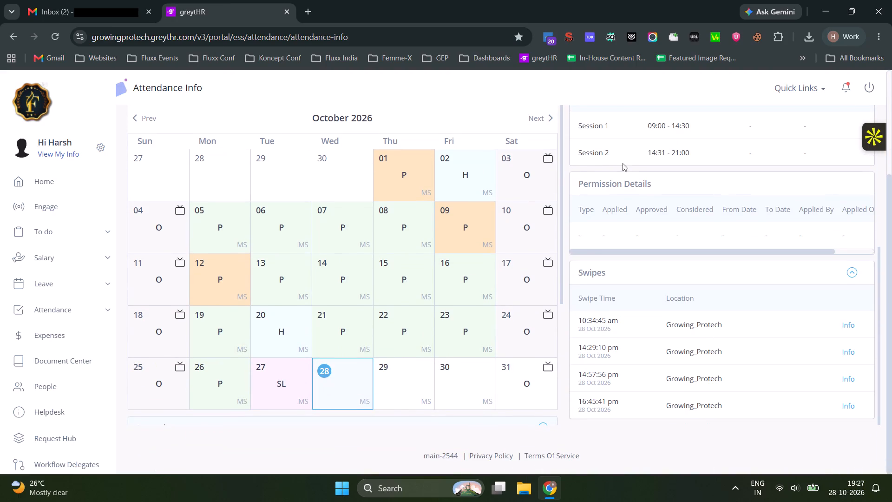